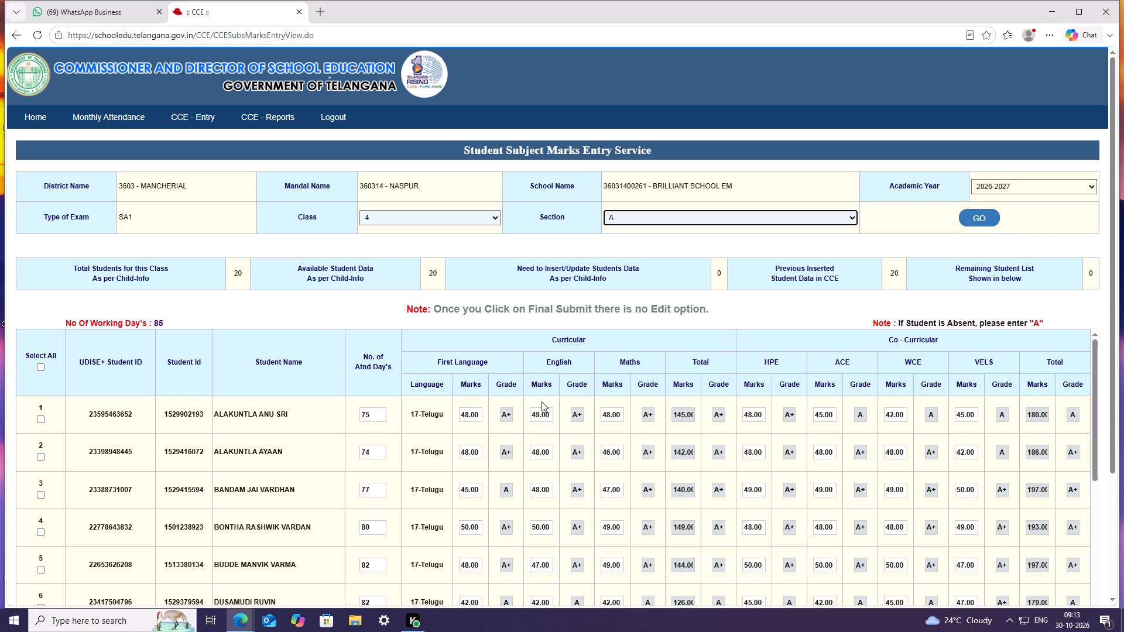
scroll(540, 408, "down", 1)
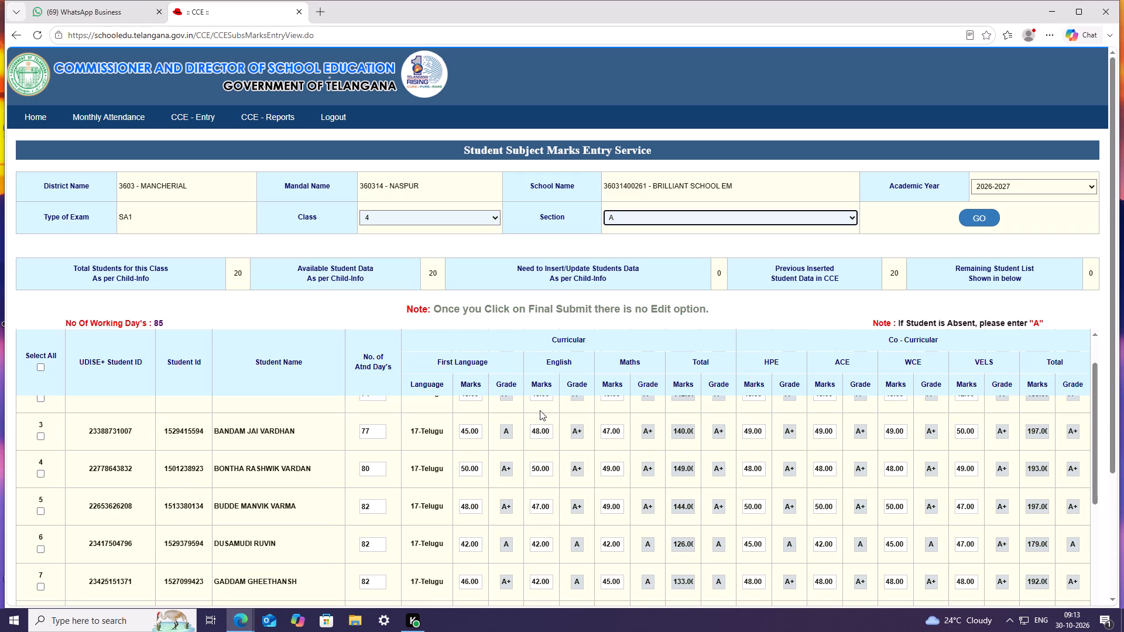
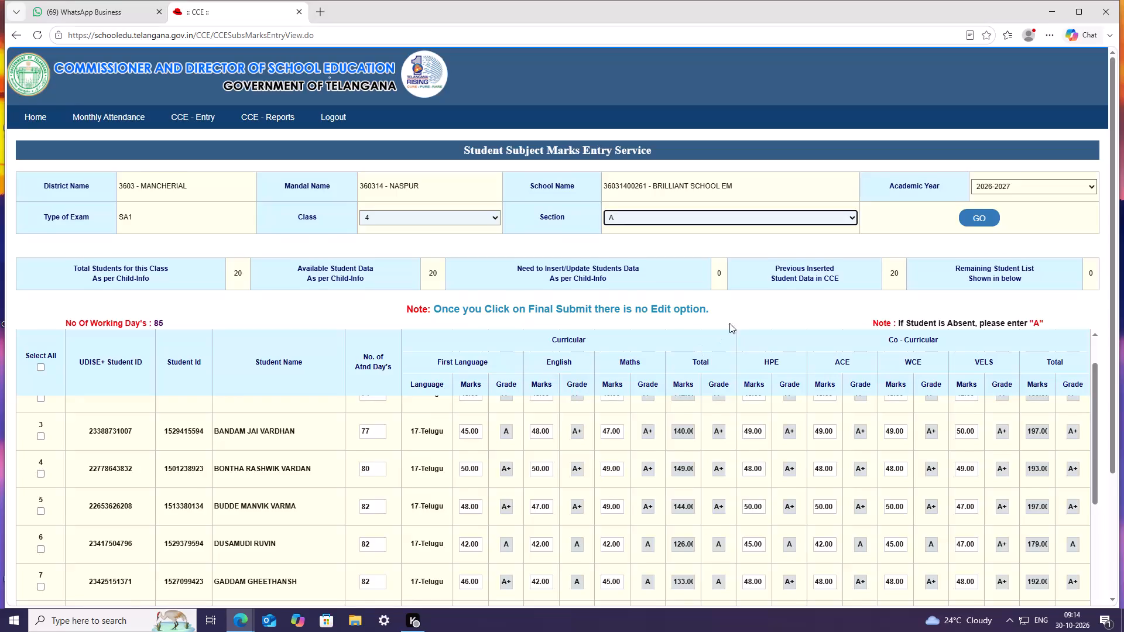
Look through the loaded SA1 student marks list from the first student to the last.
scroll(757, 310, "down", 4)
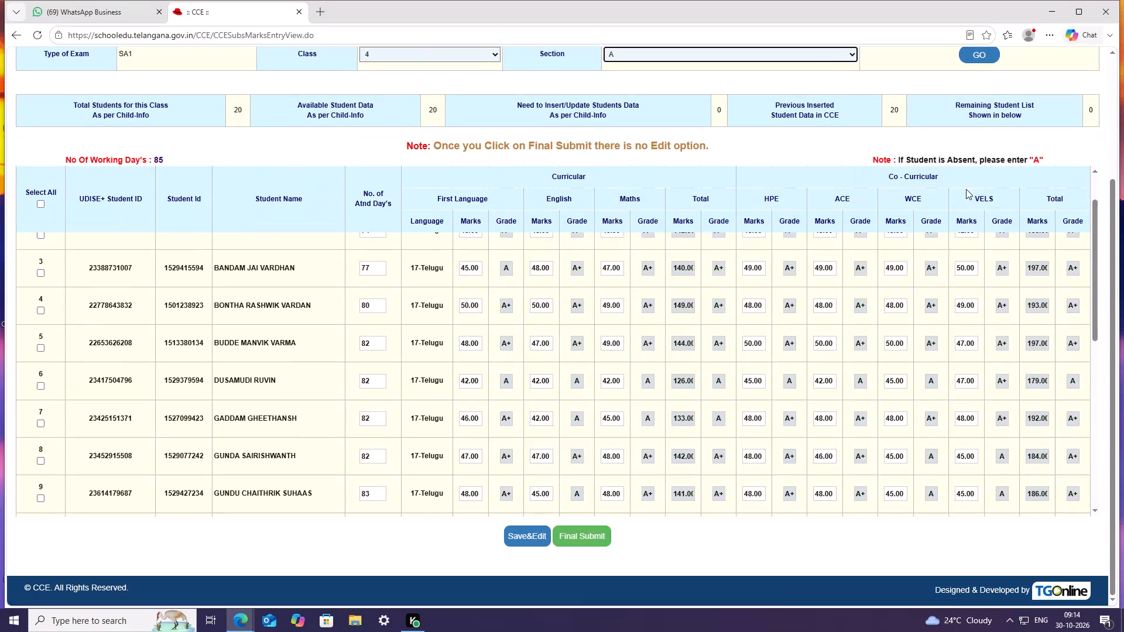
scroll(820, 355, "down", 19)
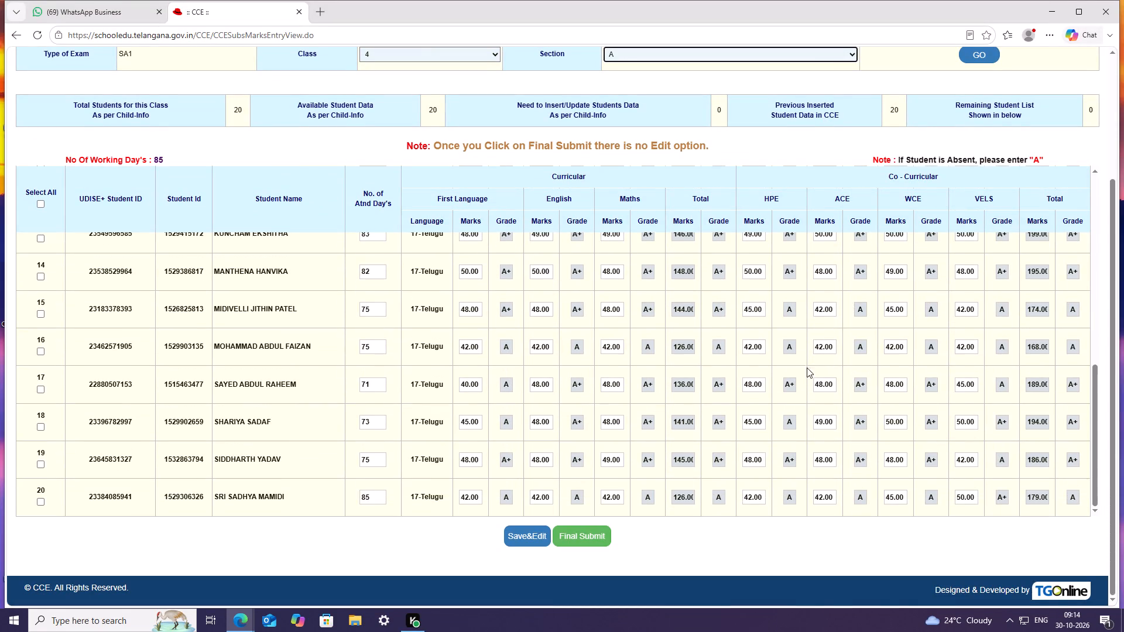
scroll(643, 369, "up", 16)
scroll(757, 322, "up", 6)
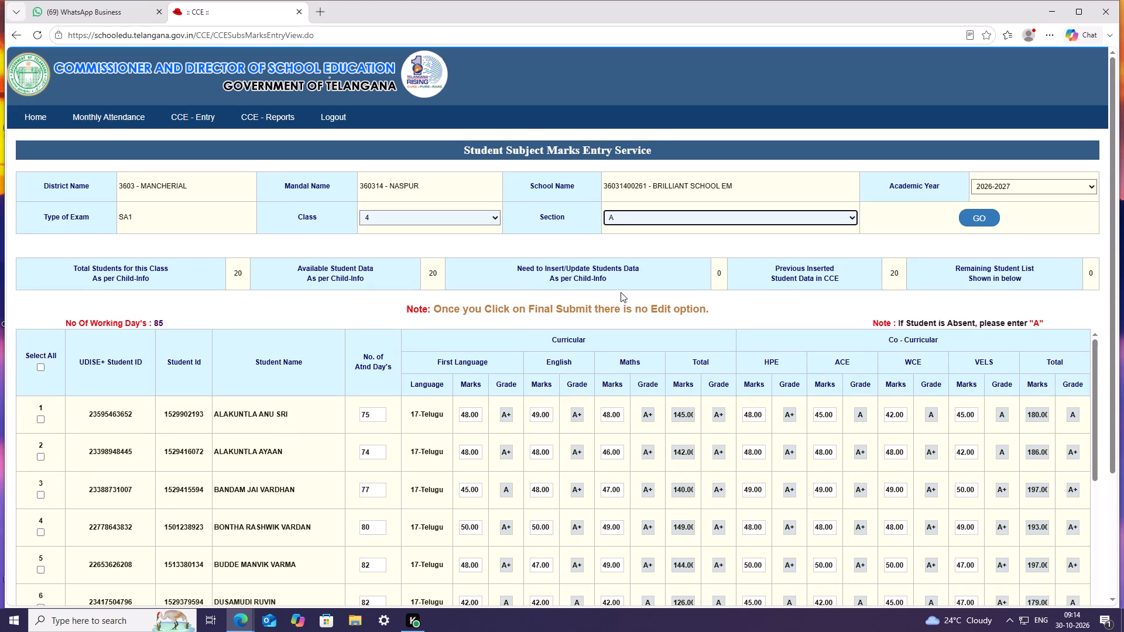
scroll(566, 410, "down", 4)
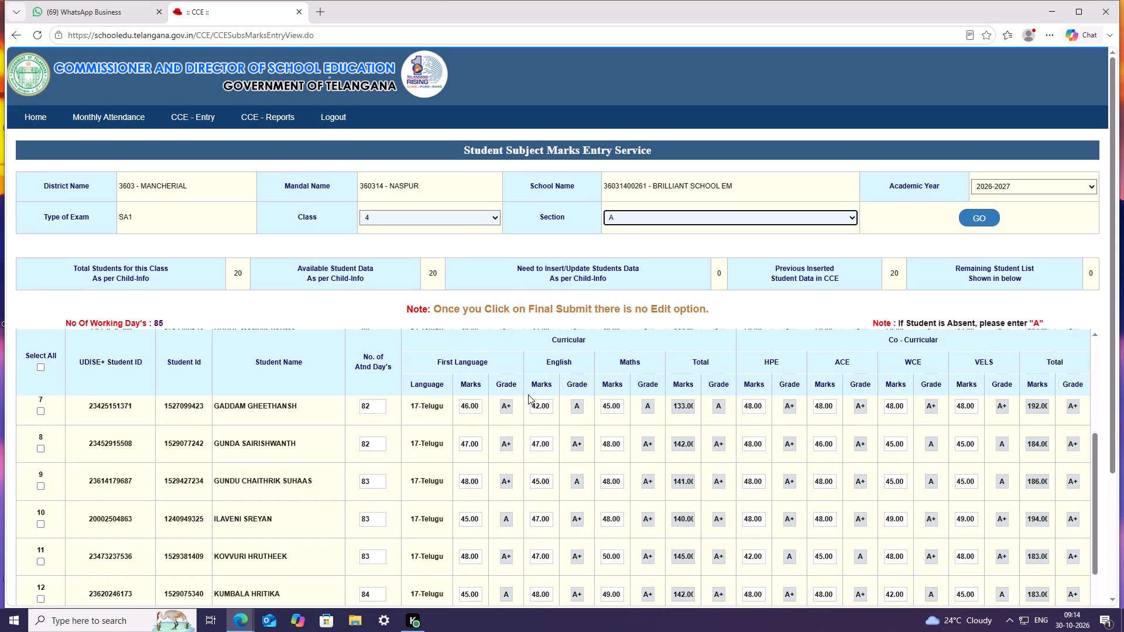
scroll(519, 387, "up", 6)
Load the student marks list for Class 3, Section A.
left_click(471, 220)
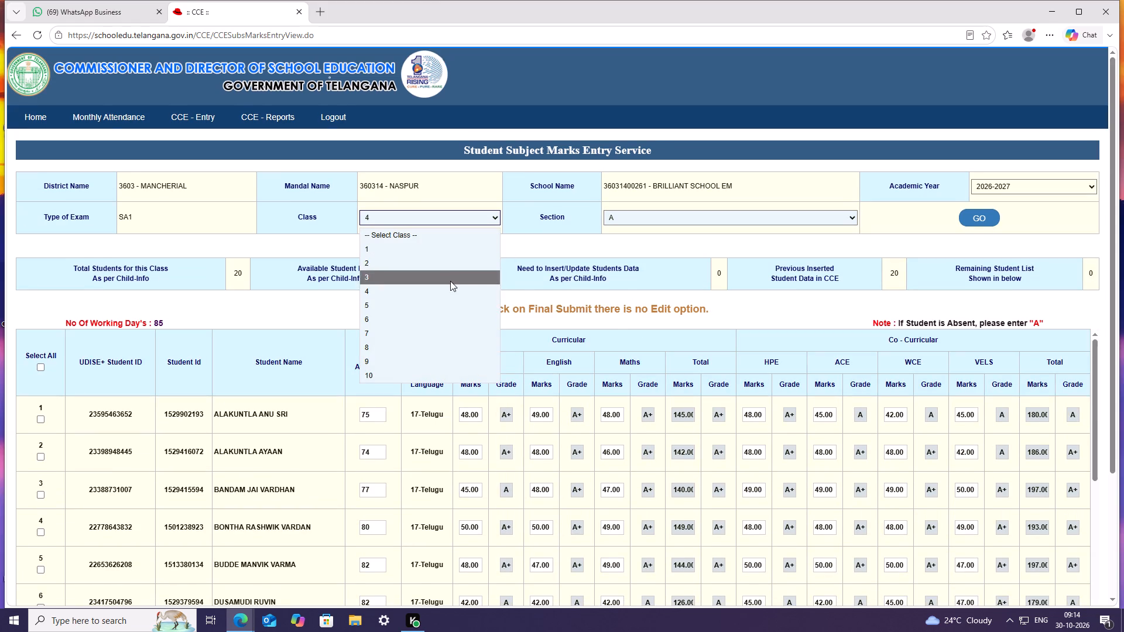
left_click(450, 281)
left_click(634, 219)
left_click(632, 246)
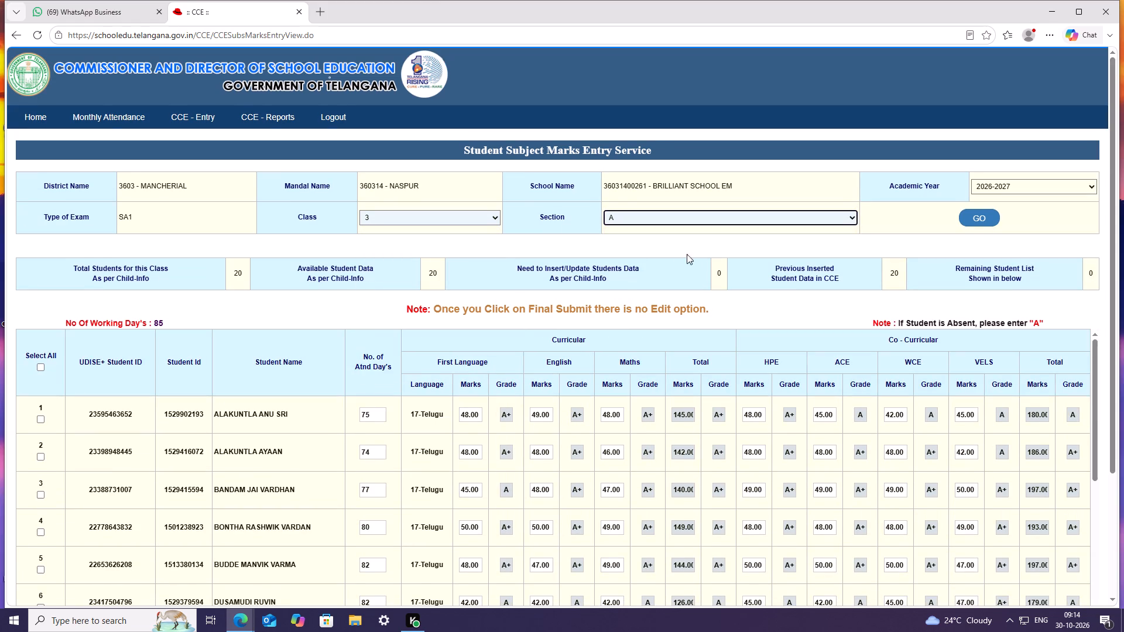
left_click(984, 218)
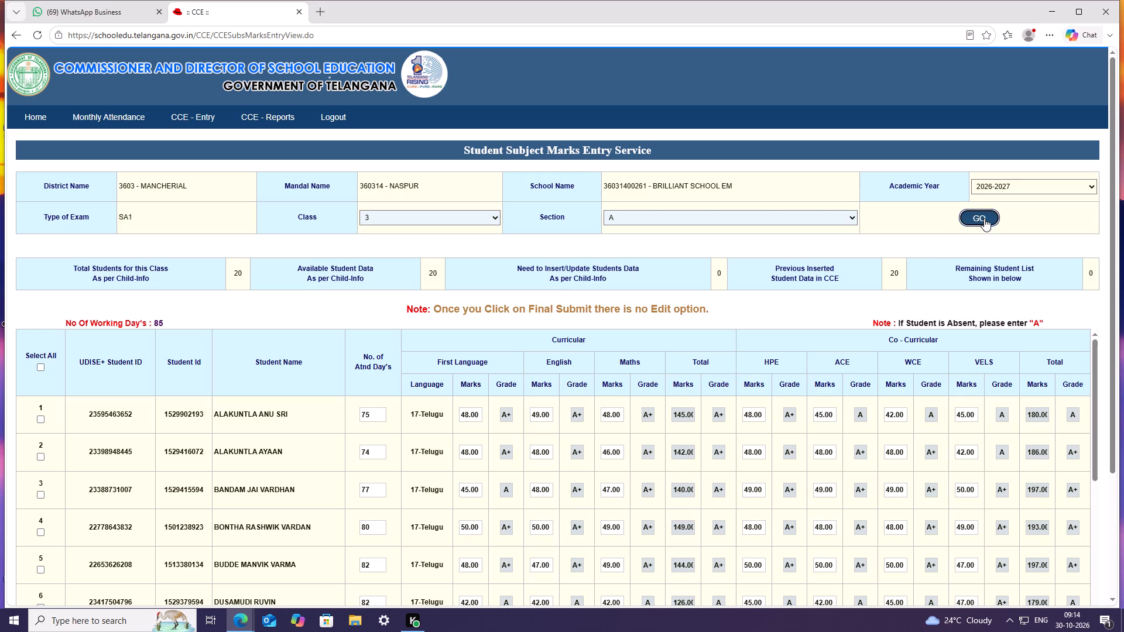
Load the student marks list for Class 1, Section A and check its entries.
left_click(454, 219)
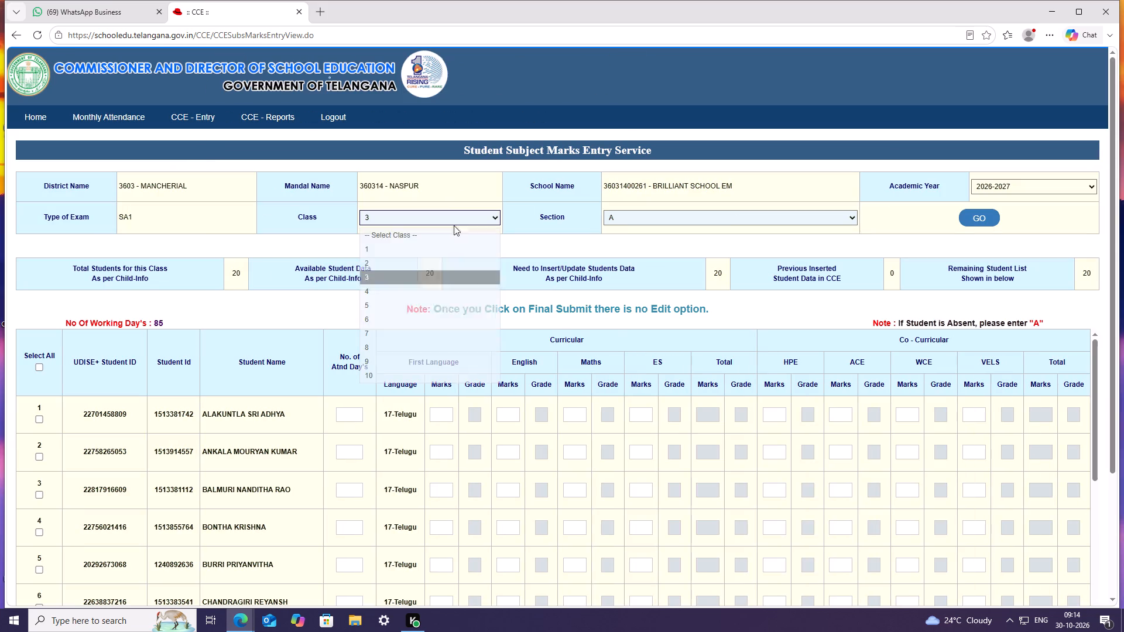
left_click(453, 245)
left_click(620, 214)
left_click(634, 241)
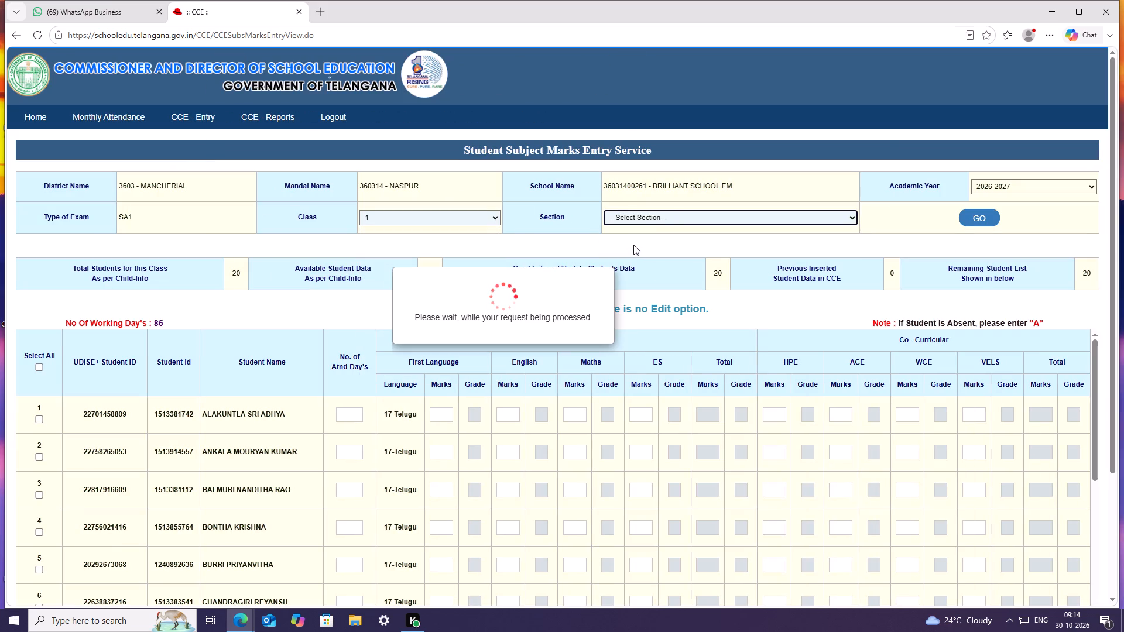
left_click(666, 215)
left_click_drag(657, 241, 661, 250)
left_click(972, 222)
scroll(636, 334, "down", 2)
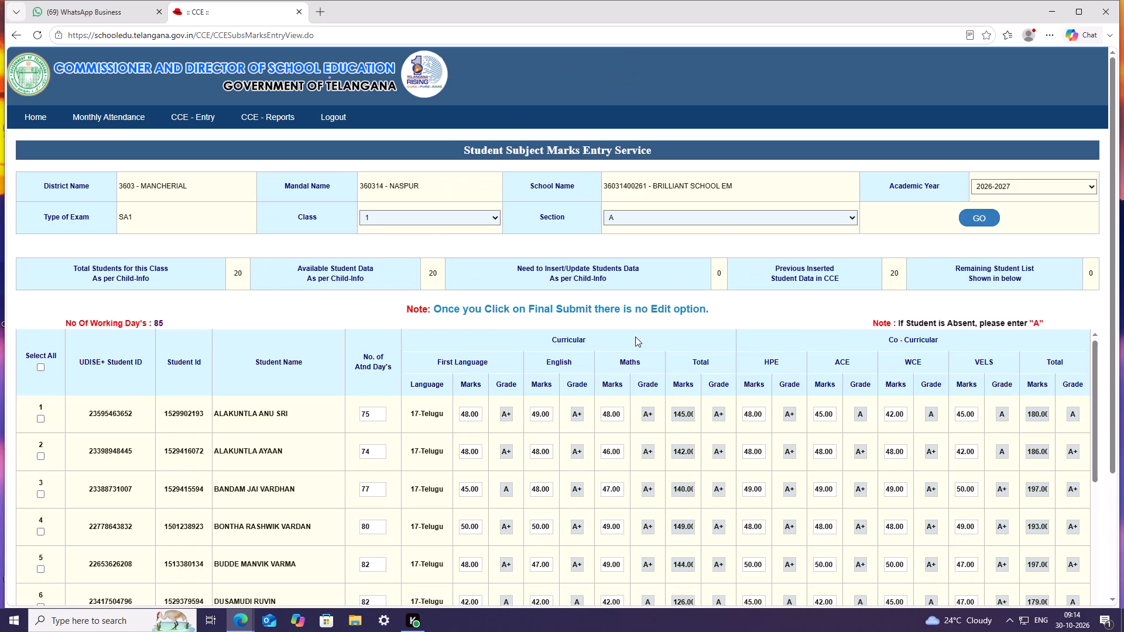
scroll(635, 336, "down", 12)
scroll(652, 272, "down", 7)
scroll(560, 346, "up", 14)
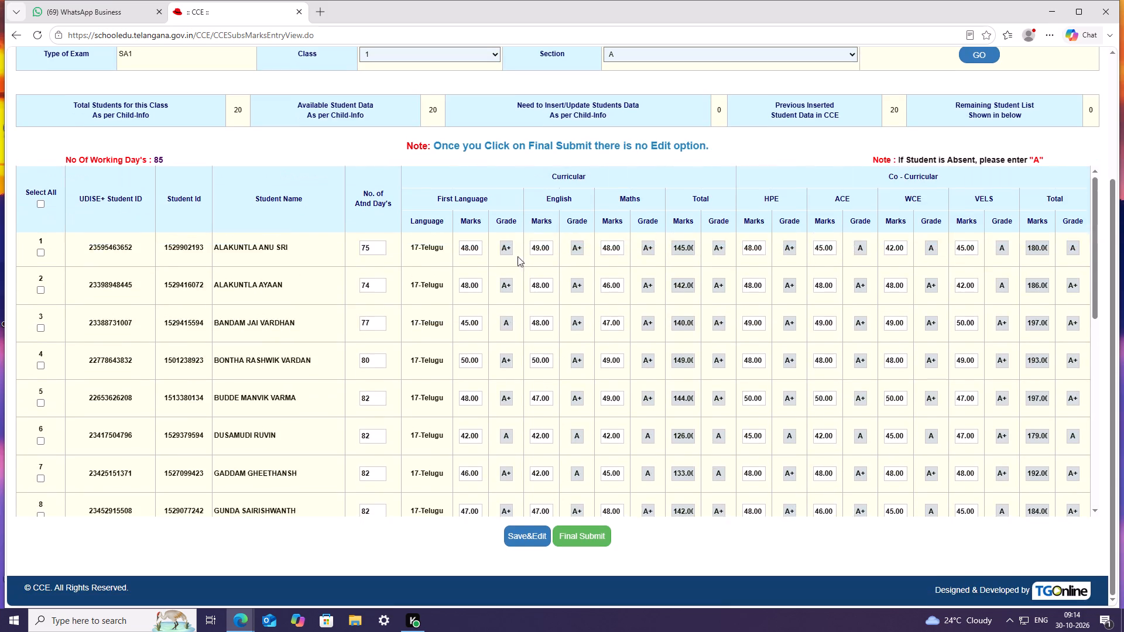
scroll(522, 186, "up", 6)
Load the student marks list for Class 2, Section A and check its entries.
left_click(480, 217)
left_click(457, 259)
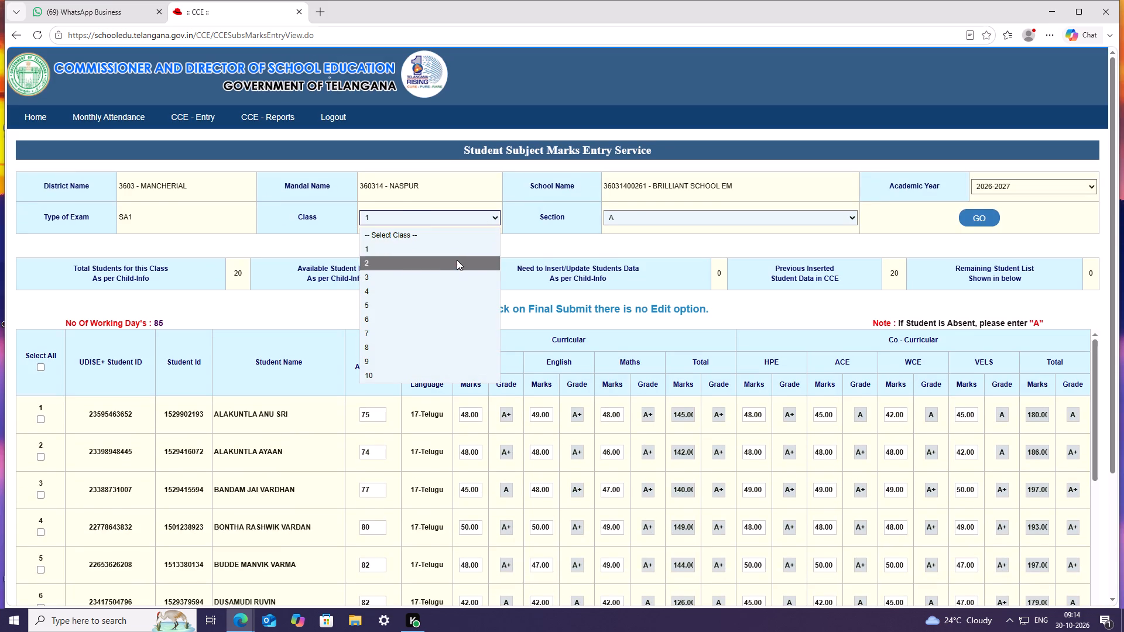
left_click(649, 214)
left_click(643, 247)
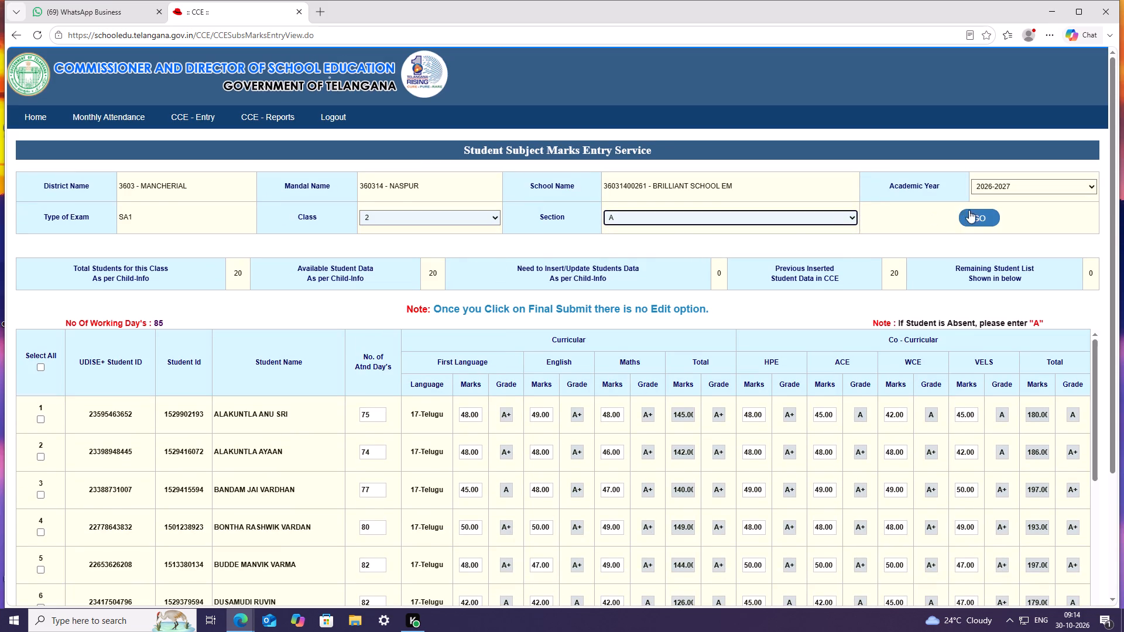
left_click(981, 214)
scroll(707, 319, "down", 14)
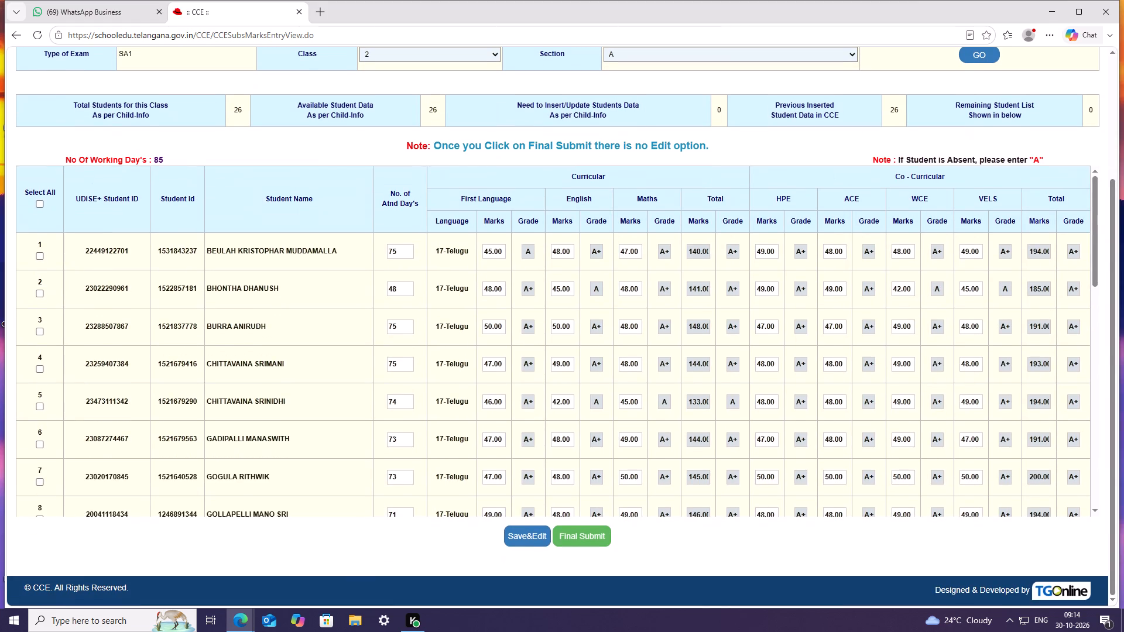
scroll(706, 329, "down", 19)
scroll(666, 377, "up", 8)
scroll(612, 173, "up", 15)
Load the student marks list for Class 3, Section A for marks entry.
left_click(469, 212)
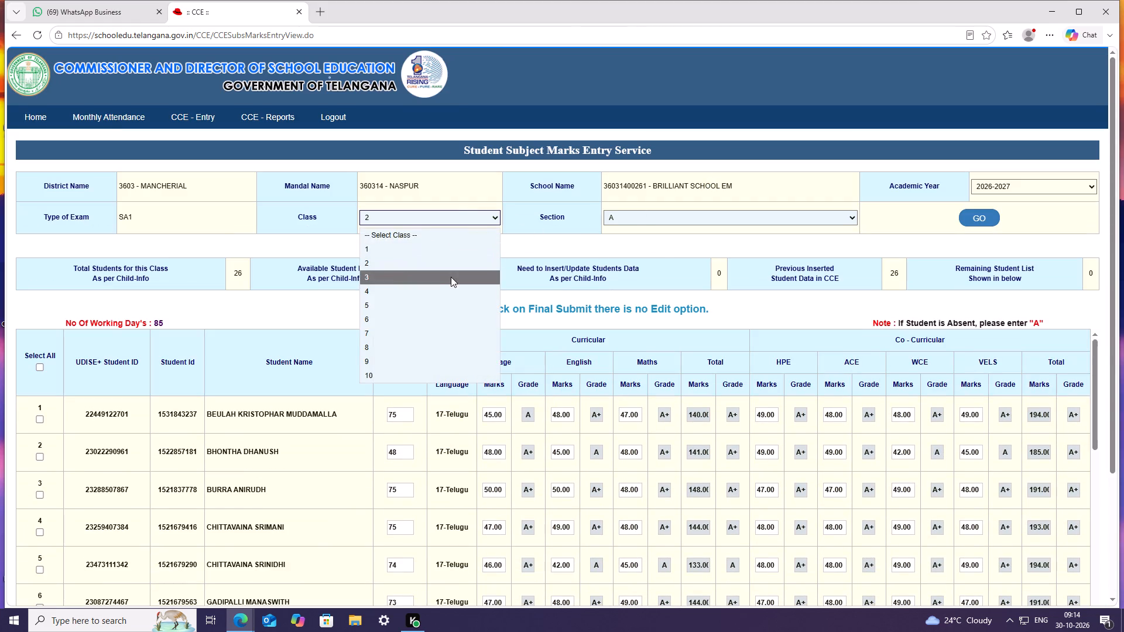
left_click(451, 277)
left_click(662, 211)
left_click(652, 248)
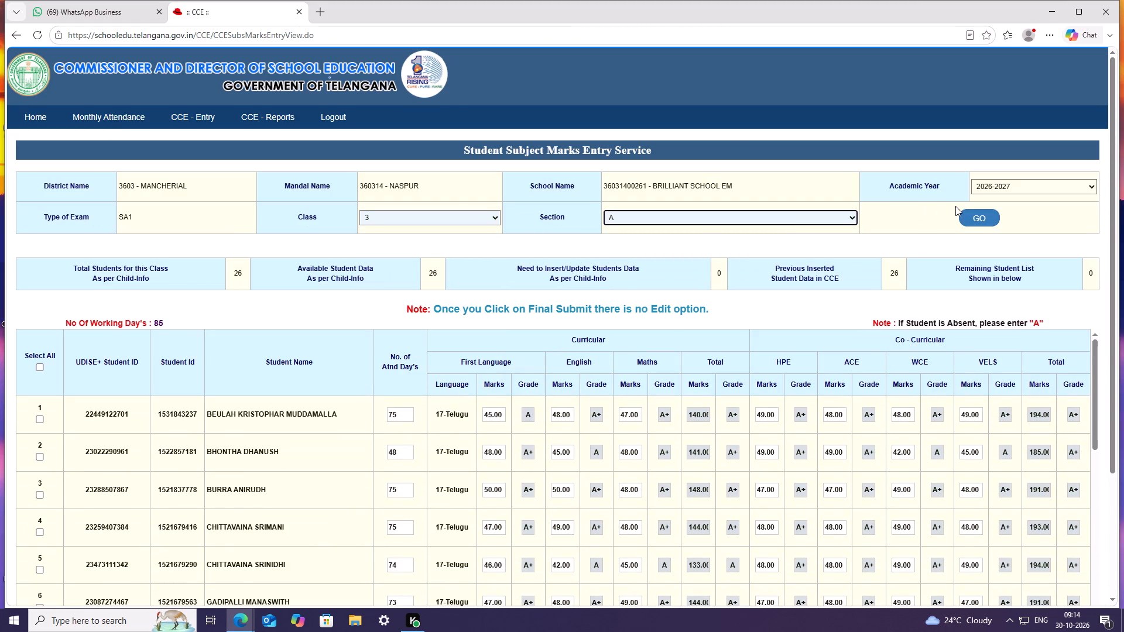
left_click(1011, 206)
left_click(982, 222)
scroll(643, 284, "down", 8)
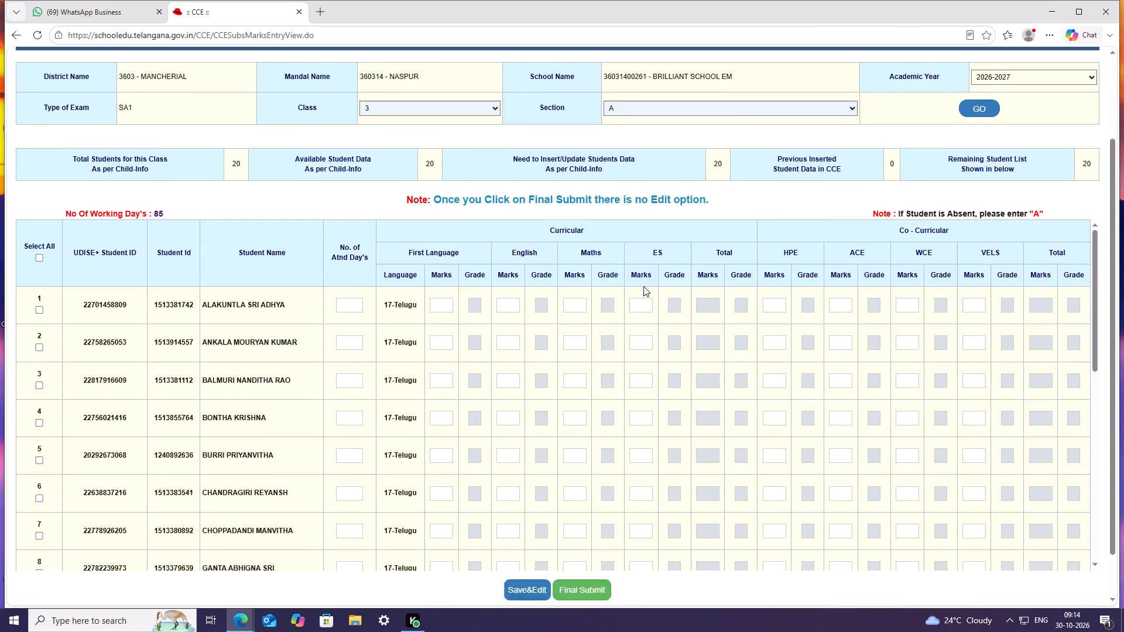
scroll(647, 291, "down", 15)
scroll(650, 331, "down", 7)
scroll(650, 331, "up", 18)
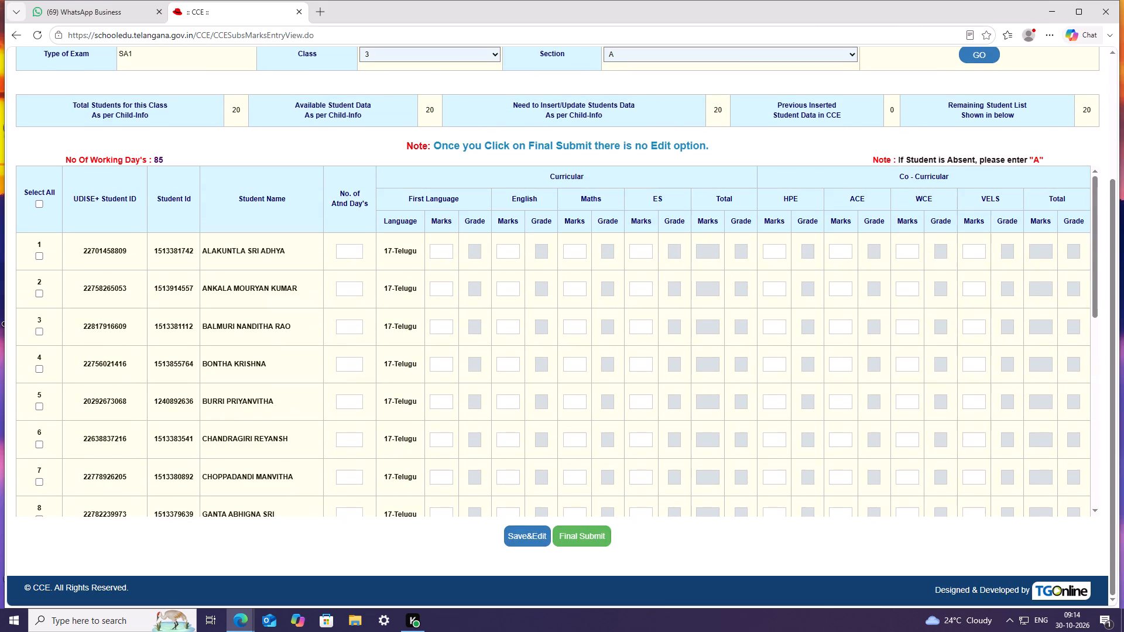
scroll(652, 332, "up", 6)
scroll(460, 248, "up", 4)
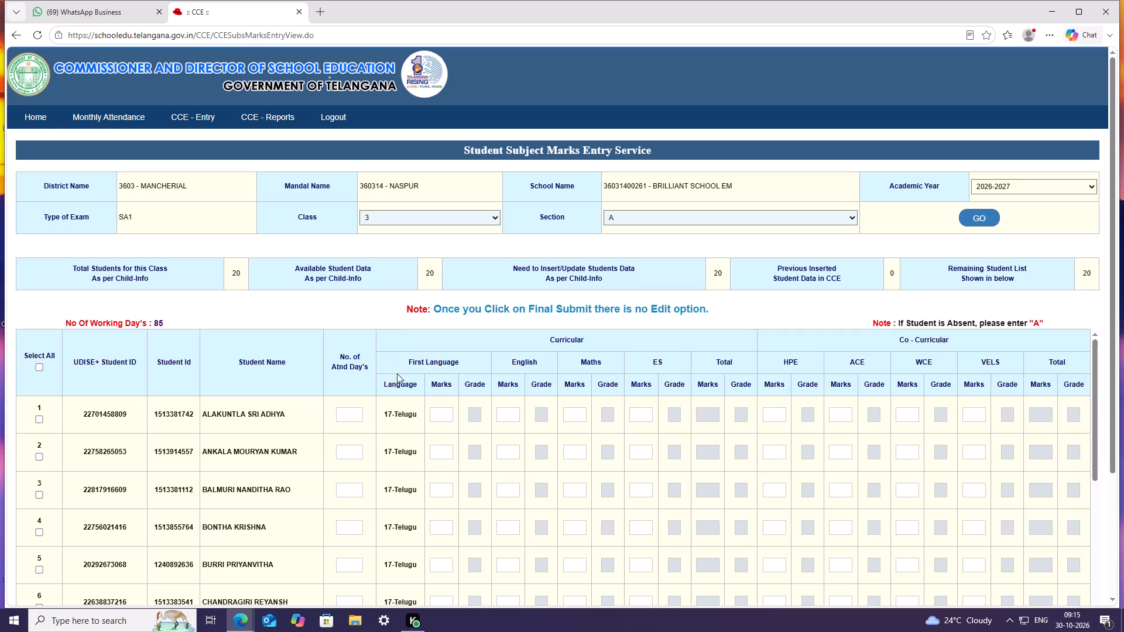
Set the number of attended days for the student in row 1 to 85.
left_click(362, 415)
key("8")
key("Tab")
left_click(359, 417)
key("5")
key("Tab")
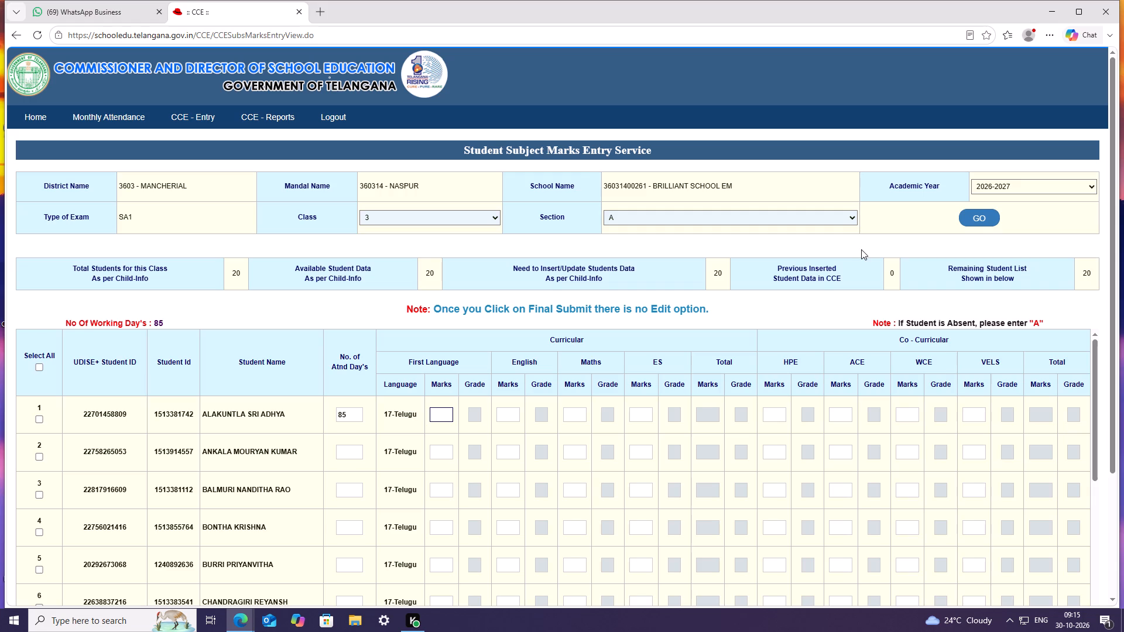
Enter the row 1 student's curricular marks: First Language 49, English 48, Maths 48 and ES 45.
type("49")
key("Tab")
type("48")
key("Tab")
type("445")
key("Tab")
key("Tab")
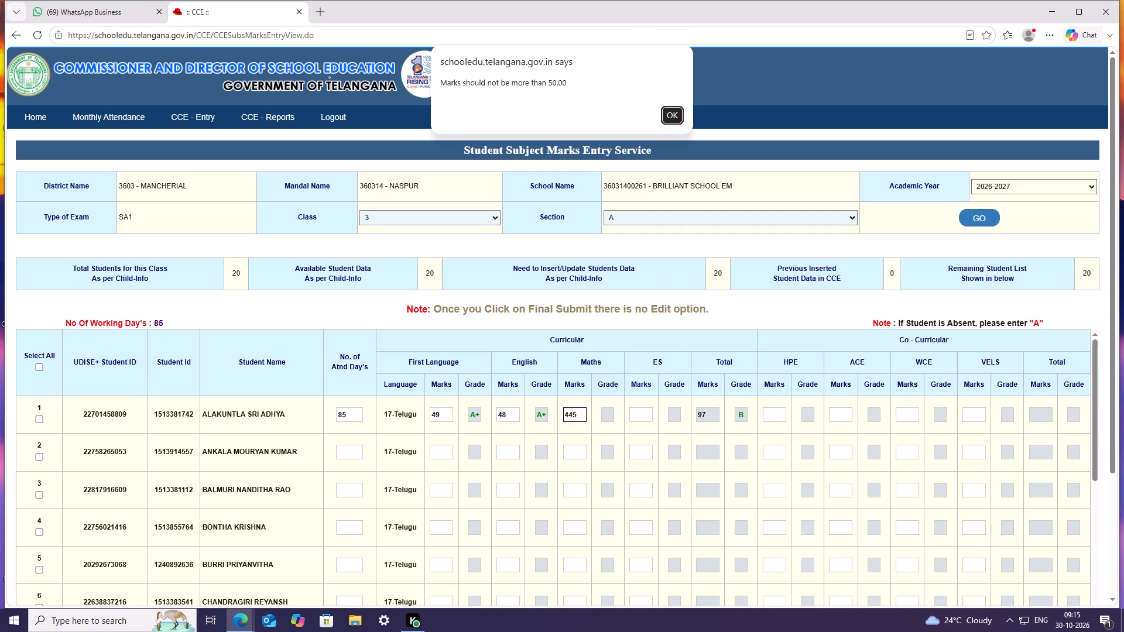
key("Return")
type("48")
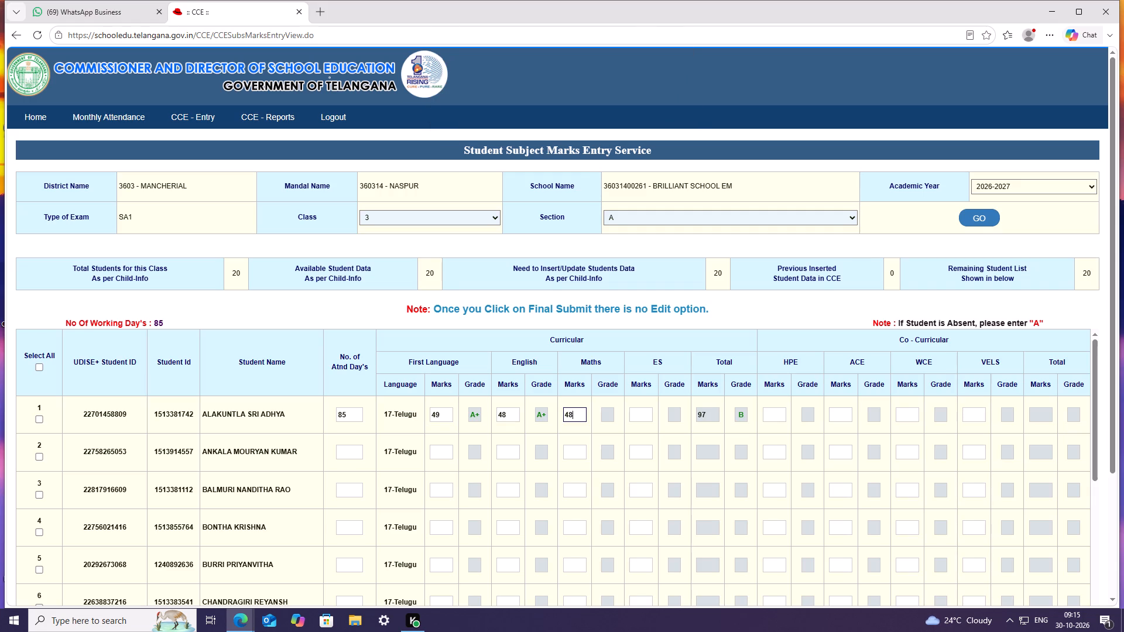
key("Tab")
type("45")
key("Tab")
Enter the row 1 student's co-curricular marks: HPE 48, ACE 47, WCE 47 and VELS 48.
type("48")
key("Tab")
type("47")
key("Tab")
type("47")
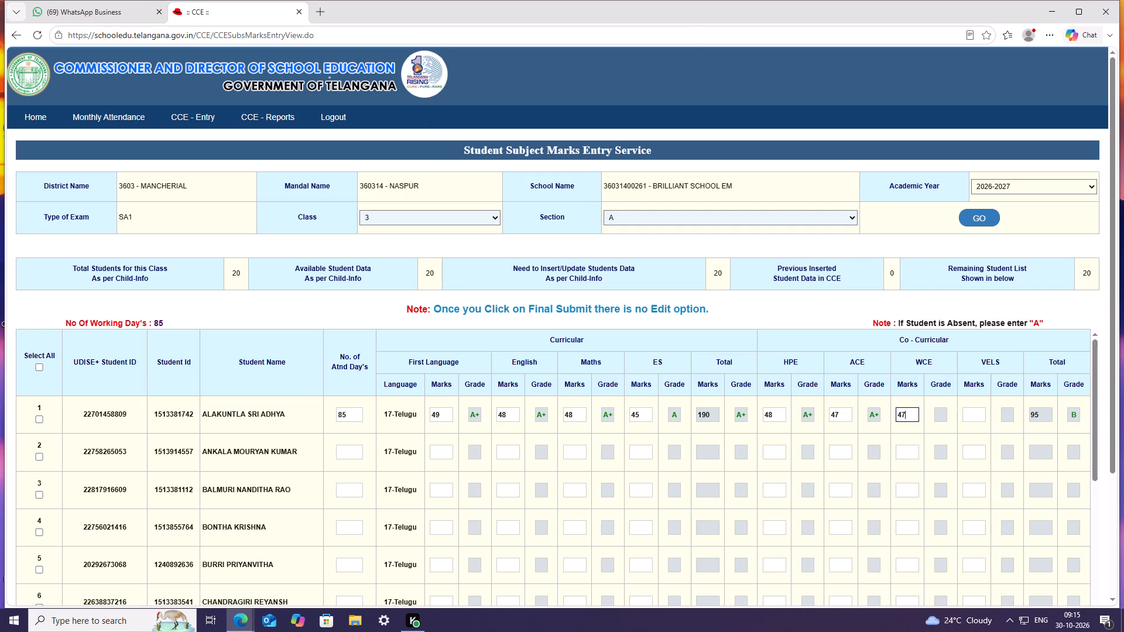
key("Tab")
type("48")
Enter 48 attended days for the row 2 student, with First Language 48, English 48, Maths 47 and ES 47.
key("Tab")
type("48")
key("Tab")
type("48")
key("Tab")
type("48")
key("Tab")
type("48")
key("Tab")
type("47")
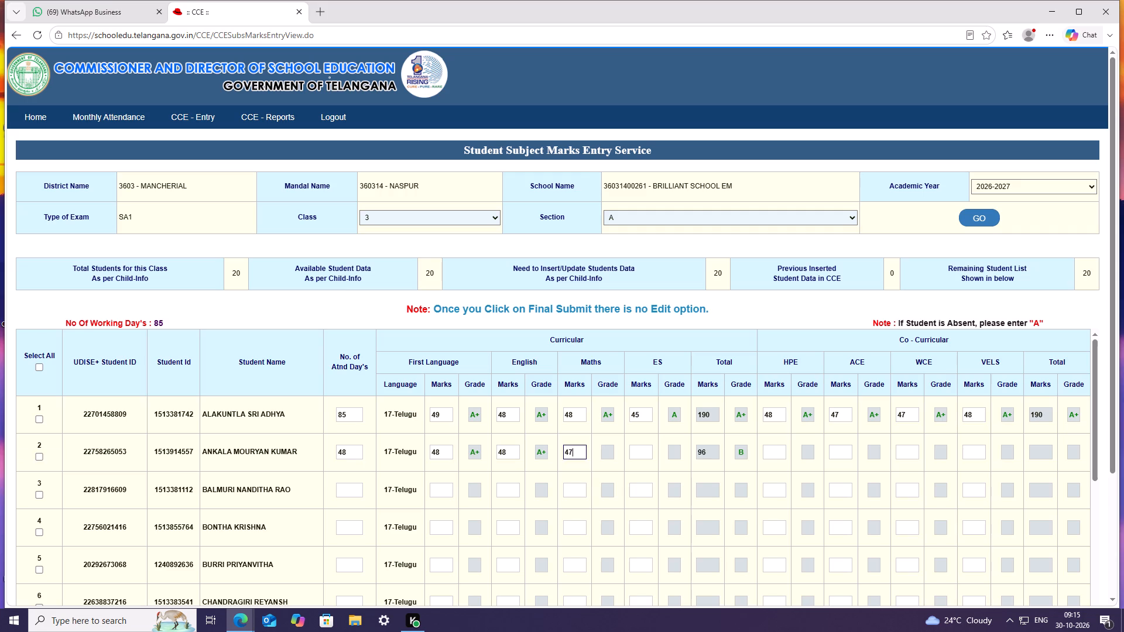
key("Tab")
type("47")
key("Tab")
Enter the row 2 student's co-curricular marks: HPE 47, ACE 48, WCE 48 and VELS 49.
type("47")
key("Tab")
type("48")
key("Tab")
type("48")
key("Tab")
type("49")
Set the number of attended days for the student in row 3 to 4.
key("Tab")
type("49")
key("Tab")
key("4")
Enter the row 3 student's curricular marks: First Language 48, English 48, Maths 48 and ES 48.
key("Tab")
type("94")
key("Tab")
key("9")
key("Tab")
type("48")
key("Tab")
key("Return")
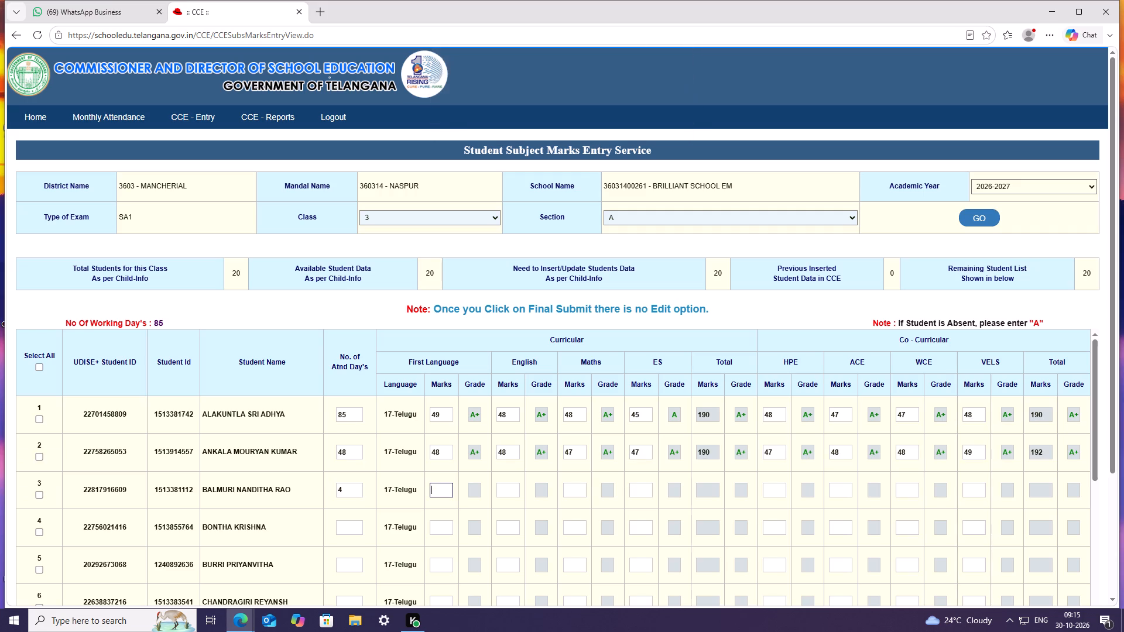
type("48")
key("Tab")
type("48")
key("Tab")
type("48")
key("Tab")
type("48")
key("Tab")
Enter the row 3 student's co-curricular marks: HPE 47, ACE 47, WCE 4 and VELS 45.
type("47")
key("Tab")
type("47")
key("Tab")
key("4")
key("Tab")
type("74")
key("Tab")
type("74")
key("Tab")
key("7")
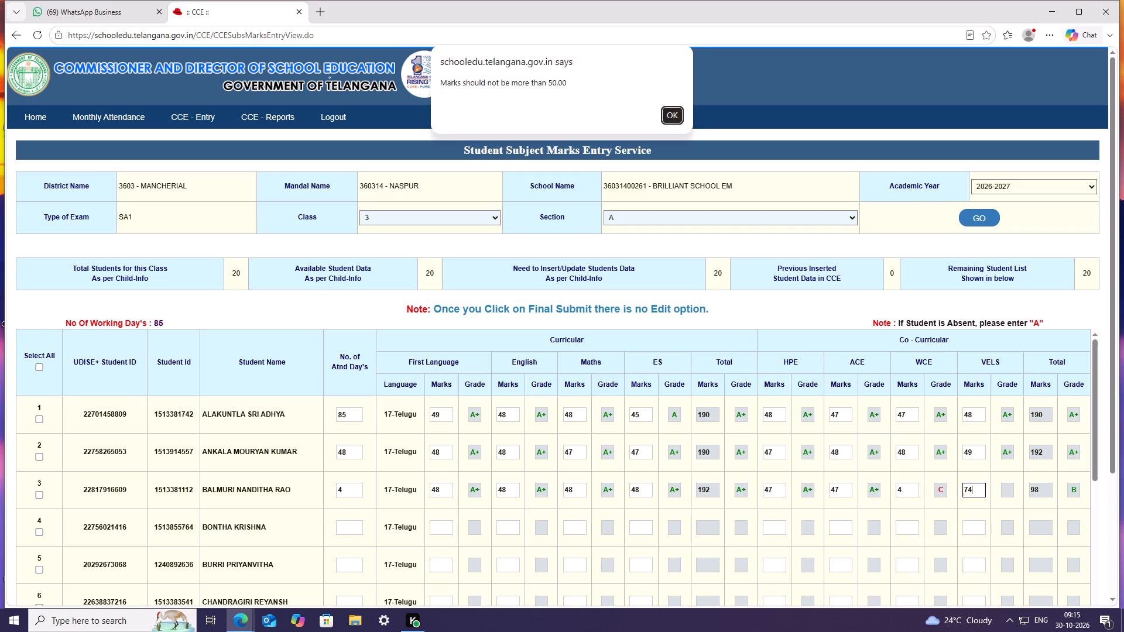
key("Tab")
key("backslash")
key("backslash")
key("Return")
key("4")
key("5")
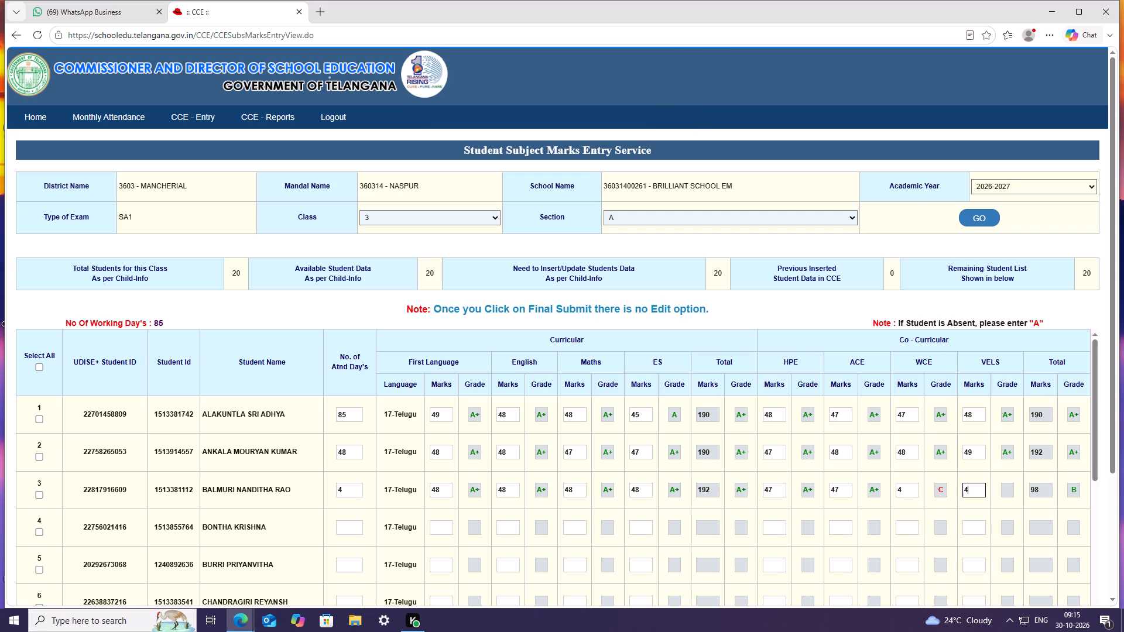
Set the number of attended days for the student in row 4 to 48.
key("Tab")
key("4")
key("6")
key("Tab")
key("4")
key("8")
Enter the row 4 student's curricular marks: First Language 48, English 46, Maths 45 and ES 48.
key("Tab")
key("4")
key("8")
key("Tab")
key("4")
key("6")
key("Tab")
key("4")
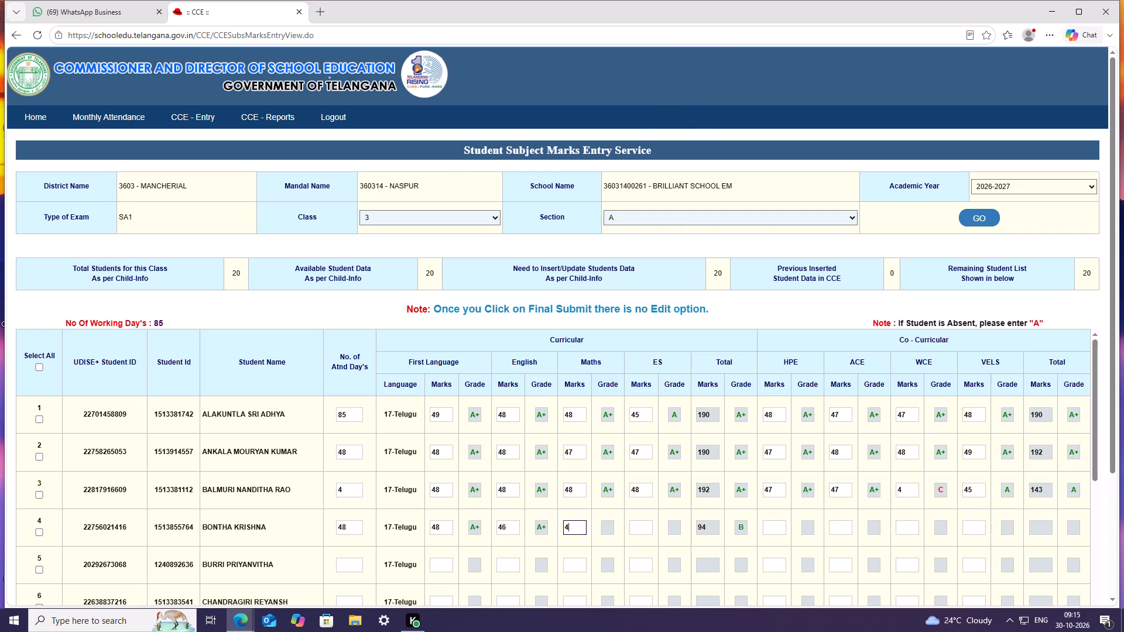
key("5")
key("Tab")
key("4")
key("8")
Enter the row 4 student's co-curricular marks: HPE 48, ACE 4, WCE 45 and VELS 48.
key("Tab")
key("4")
key("8")
key("Tab")
key("4")
key("Tab")
key("8")
key("5")
key("4")
key("Tab")
key("8")
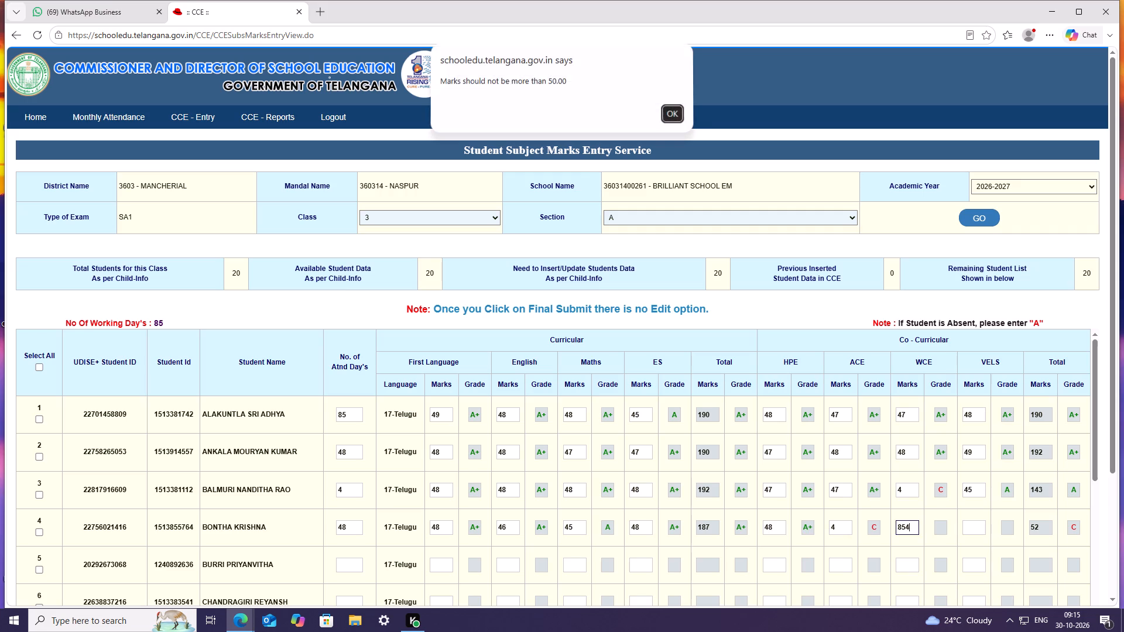
key("Return")
key("4")
key("5")
key("Tab")
key("4")
key("8")
Set the number of attended days for the student in row 5 to 47.
key("Tab")
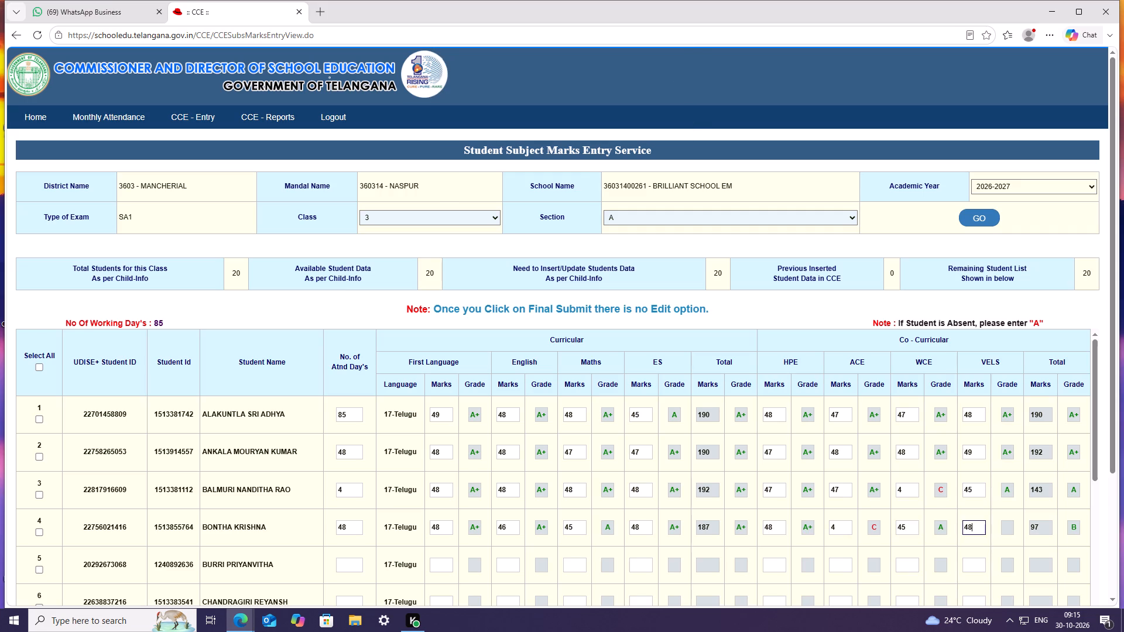
key("4")
key("7")
key("Tab")
key("4")
key("7")
Enter the row 5 student's curricular marks: First Language 47, English 47, Maths 4 and ES 48.
key("Tab")
key("4")
key("7")
key("Tab")
key("4")
key("7")
key("Tab")
key("4")
key("Tab")
key("7")
key("4")
key("Tab")
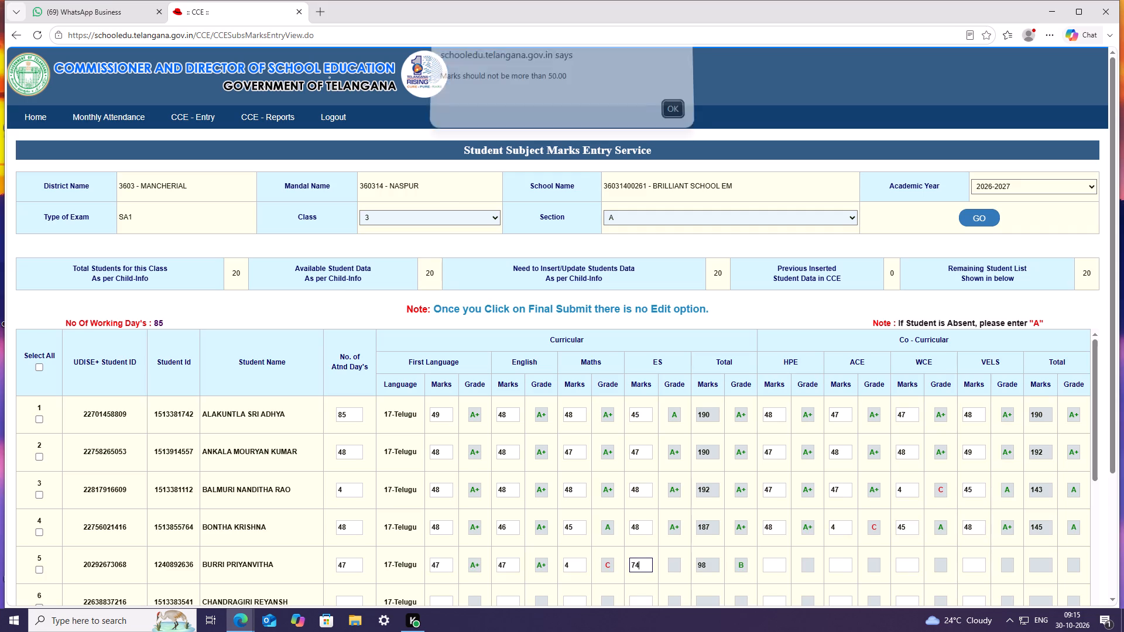
key("7")
key("Tab")
key("4")
key("8")
key("Tab")
key("Delete")
key("Return")
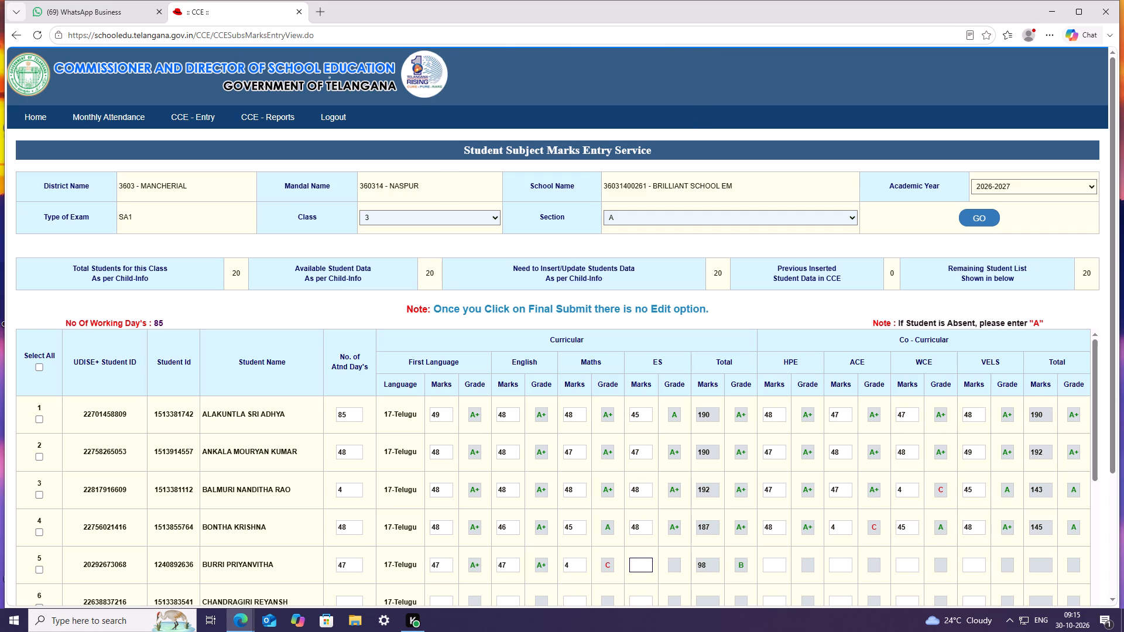
key("4")
key("8")
Enter the row 5 student's co-curricular marks: HPE 48, ACE 48, WCE 48 and VELS 4.
key("Tab")
key("4")
key("8")
key("Tab")
key("4")
key("8")
key("Tab")
key("4")
key("8")
key("Tab")
key("4")
Set the number of attended days for the student in row 6 to 5.
key("Tab")
key("8")
key("4")
key("Tab")
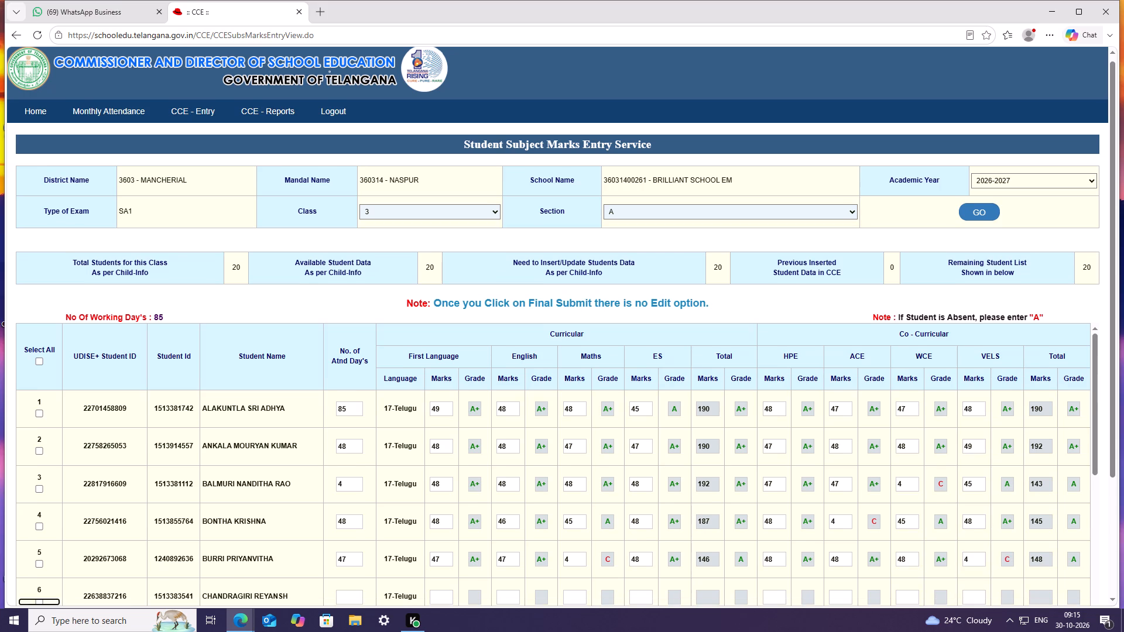
key("5")
Enter the row 6 student's curricular marks: First Language 45, English 45, Maths 45 and ES 48.
key("Tab")
key("4")
key("5")
key("Tab")
key("4")
key("5")
key("Tab")
key("4")
key("5")
key("Tab")
key("4")
key("8")
Enter the row 6 student's co-curricular marks: HPE 48, ACE 4, WCE 48 and VELS 48.
key("Tab")
key("4")
key("8")
key("Tab")
key("4")
key("Tab")
key("8")
key("4")
key("Tab")
key("8")
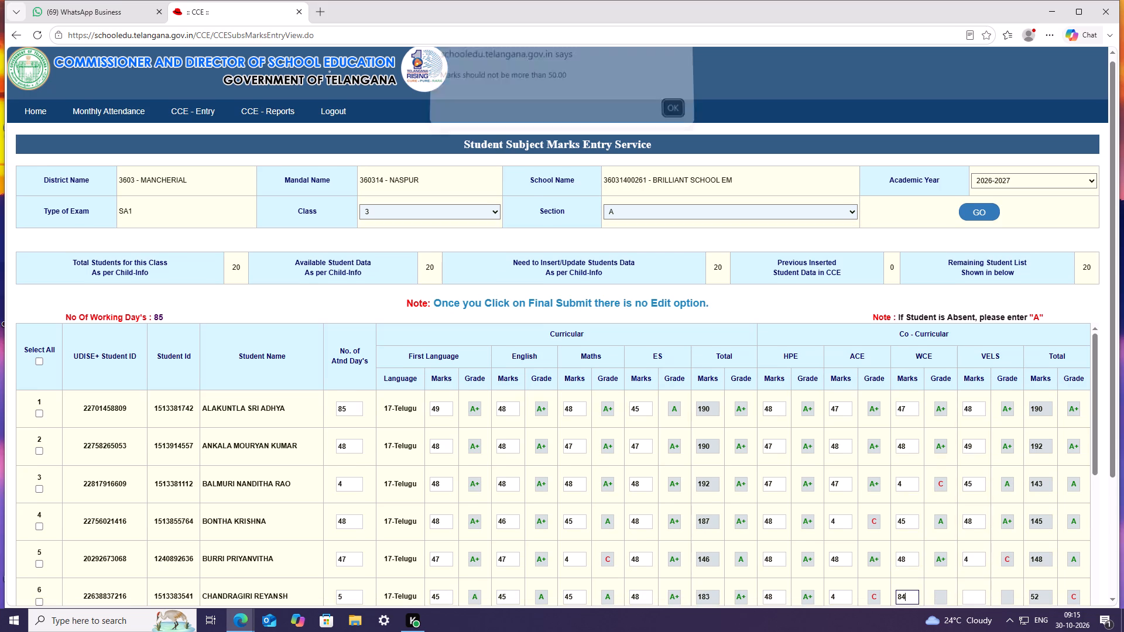
key("Tab")
key("4")
key("8")
key("Tab")
key("Return")
key("4")
key("8")
key("Tab")
key("4")
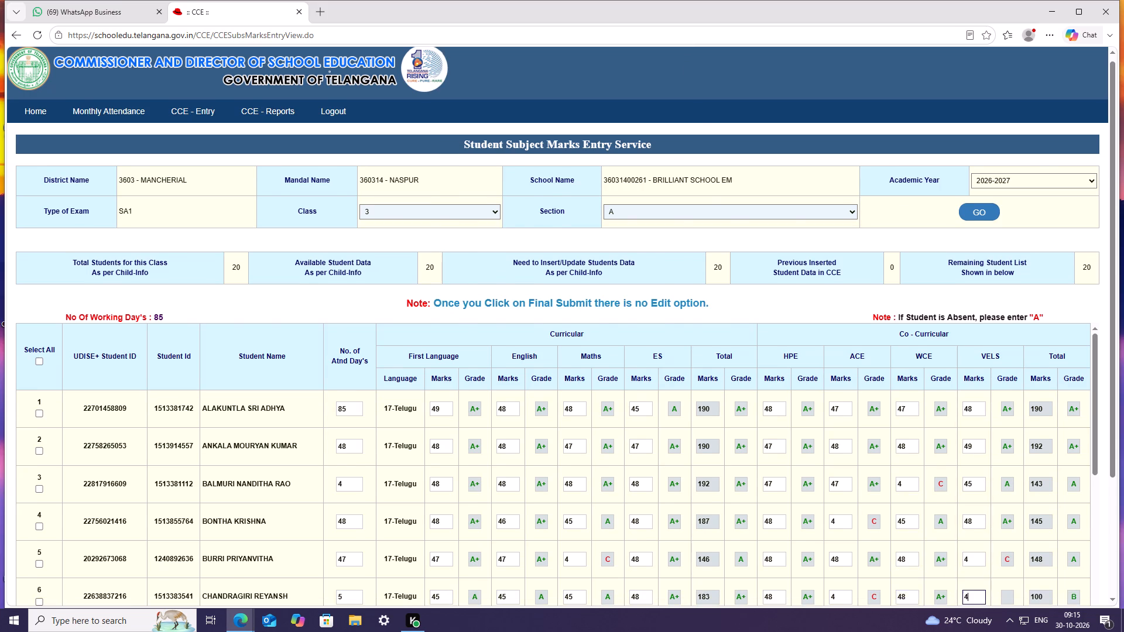
key("8")
Set the number of attended days for the student in row 7 to 47.
key("Tab")
key("4")
key("8")
key("Tab")
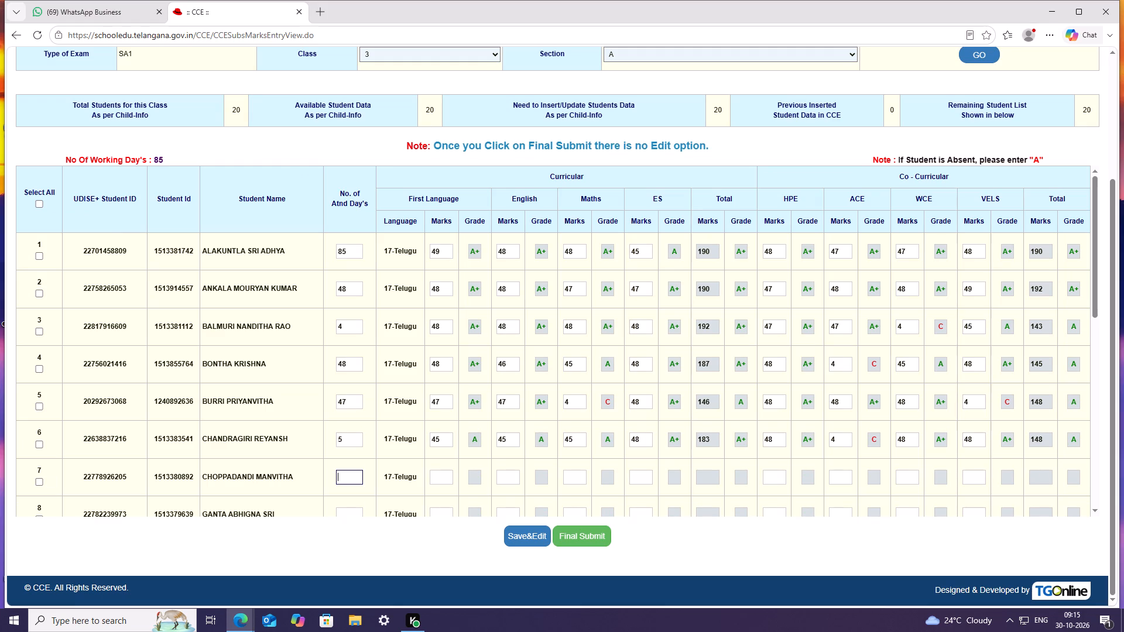
key("4")
key("7")
Enter the row 7 student's curricular marks: First Language 47, English 47, Maths 47 and ES 47.
key("Tab")
key("4")
key("7")
key("Tab")
key("4")
key("7")
key("Tab")
key("4")
key("7")
key("Tab")
key("4")
key("7")
Enter the row 7 student's co-curricular marks: HPE 47, ACE 4, WCE 47 and VELS 47.
key("Tab")
key("4")
key("7")
key("Tab")
key("4")
key("Tab")
key("7")
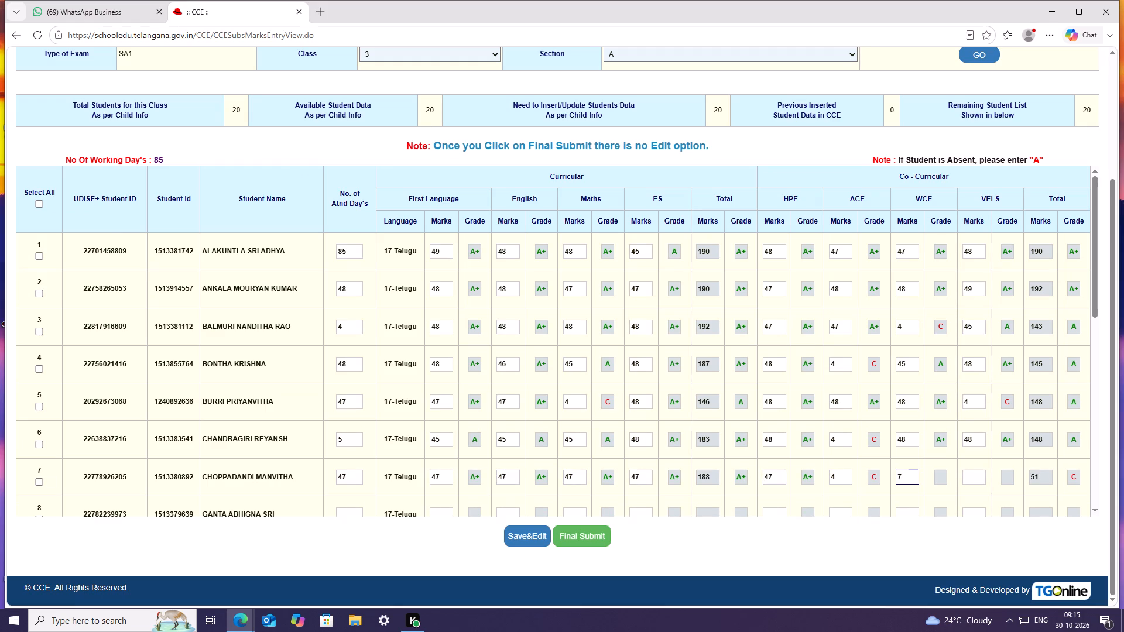
key("BackSpace")
key("4")
key("7")
key("Tab")
key("4")
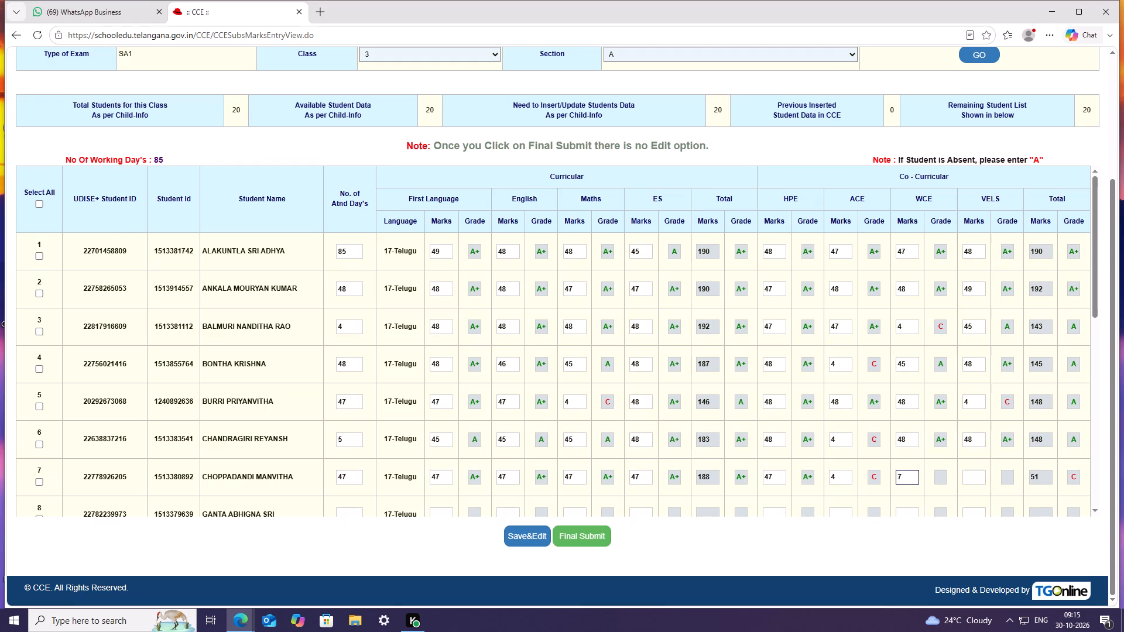
key("Tab")
key("4")
key("4")
key("7")
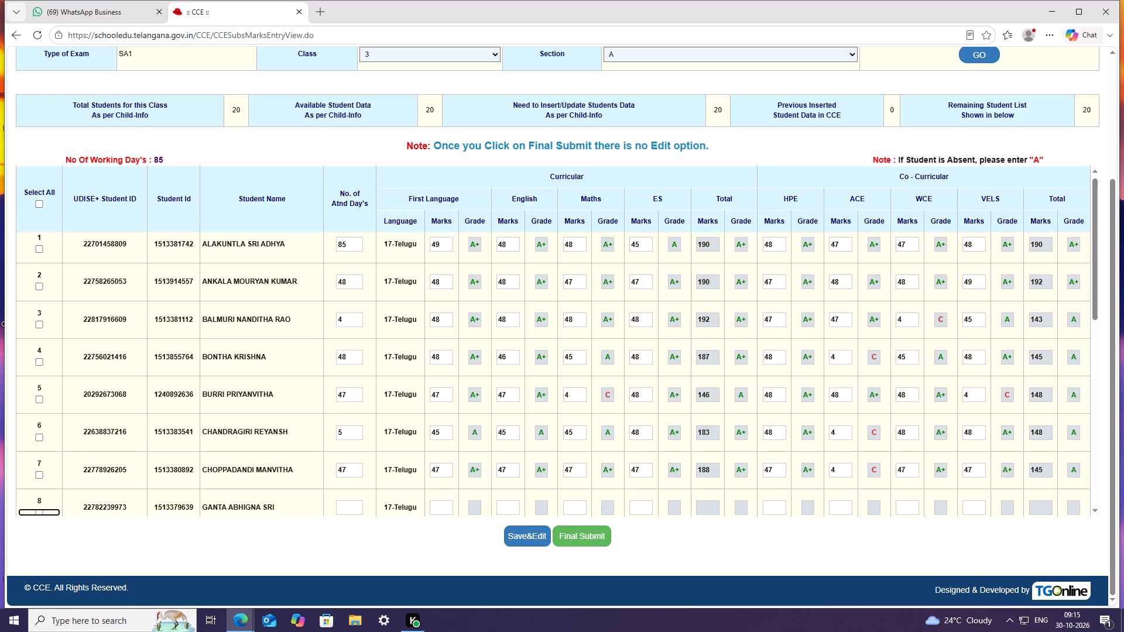
Set the number of attended days for the student in row 8 to 47.
key("Tab")
key("4")
key("7")
Enter the row 8 student's curricular marks: First Language 47, English 47, Maths 47 and ES 4.
key("Tab")
key("4")
key("7")
key("Tab")
key("4")
key("7")
key("Tab")
key("4")
key("7")
key("Tab")
key("4")
key("Tab")
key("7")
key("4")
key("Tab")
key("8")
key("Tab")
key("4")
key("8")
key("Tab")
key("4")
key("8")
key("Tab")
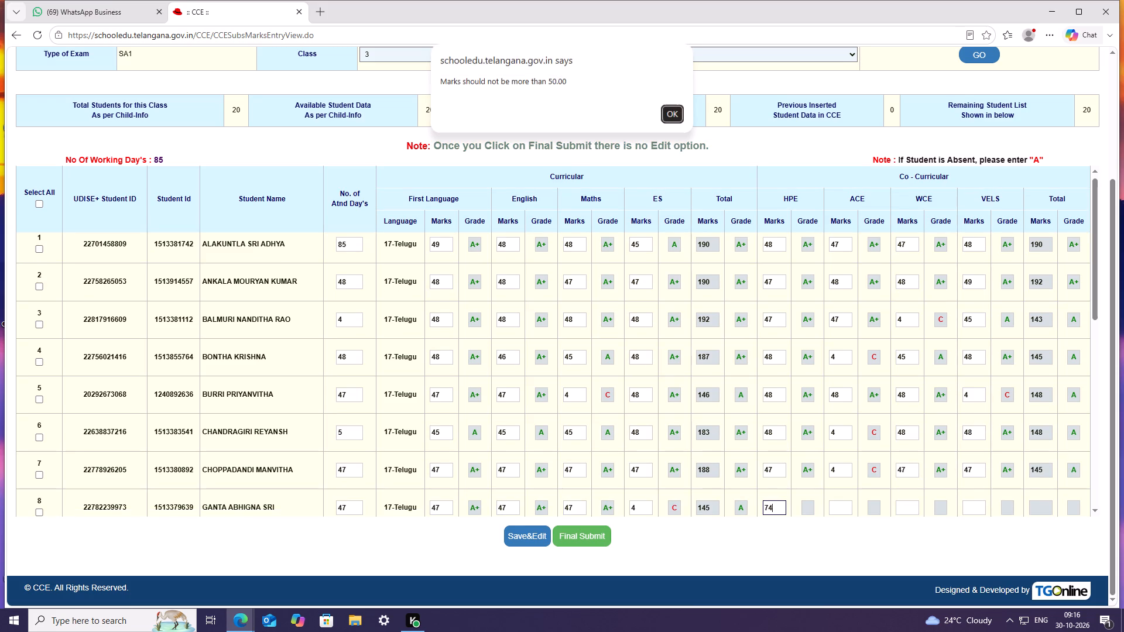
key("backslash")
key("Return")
Enter the row 8 student's co-curricular marks: HPE 48, ACE 45, WCE 45 and VELS 45.
type("48")
key("4")
key("BackSpace")
key("Tab")
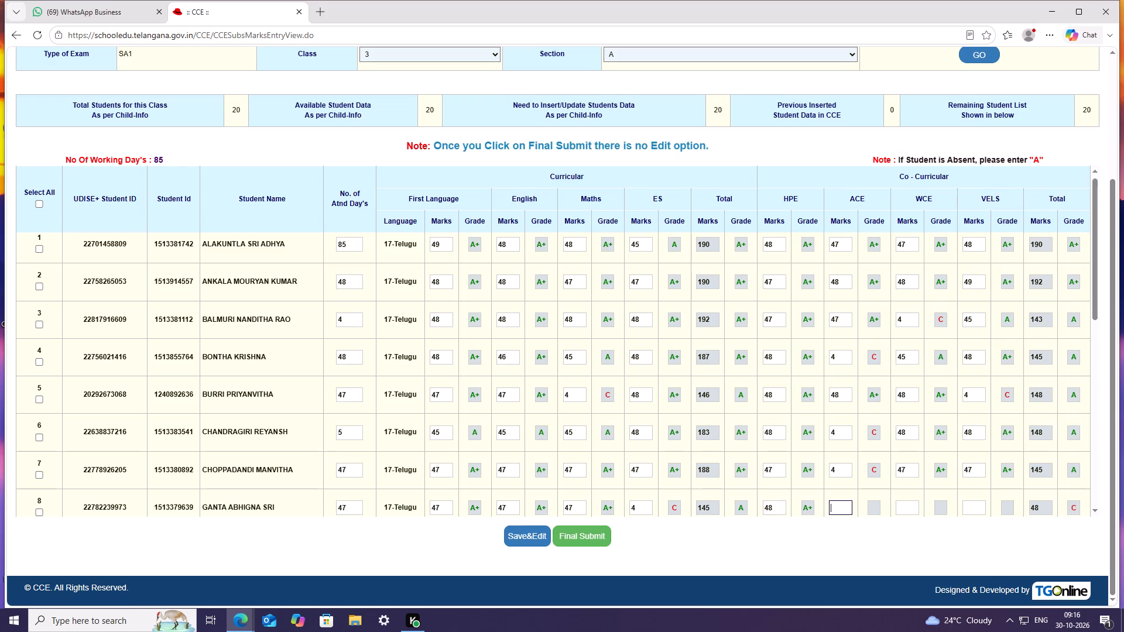
key("4")
key("5")
key("Tab")
type("45")
key("Tab")
type("45")
key("Tab")
For the row 9 student, enter 45 attended days and curricular marks of 48 in First Language, English, Maths and ES.
type("45")
key("Tab")
type("45")
key("Tab")
type("48")
key("Tab")
type("48")
key("Tab")
type("48")
key("Tab")
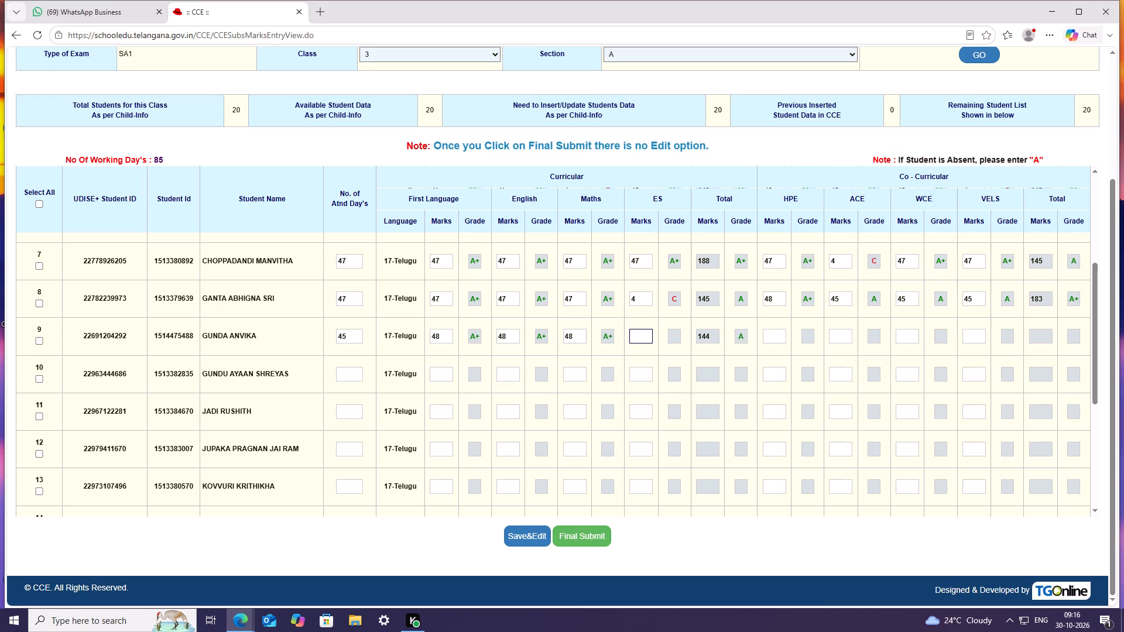
type("48")
key("Tab")
Enter the row 9 student's co-curricular marks: HPE 47, ACE 47, WCE 47 and VELS 47.
type("47")
key("Tab")
type("47")
key("Tab")
type("47")
key("Tab")
type("47")
key("Tab")
For the row 10 student, enter 47 attended days and curricular marks: First Language 47, English 48, Maths 48 and ES 49.
type("47")
key("Tab")
type("47")
key("Tab")
type("47")
key("Tab")
type("48")
key("Tab")
type("48")
key("Tab")
type("49")
key("Tab")
Enter the row 10 student's co-curricular marks: HPE 49, ACE 49, WCE 49 and VELS 4.
type("49")
key("Tab")
type("49")
key("Tab")
type("49")
key("Tab")
key("4")
key("Tab")
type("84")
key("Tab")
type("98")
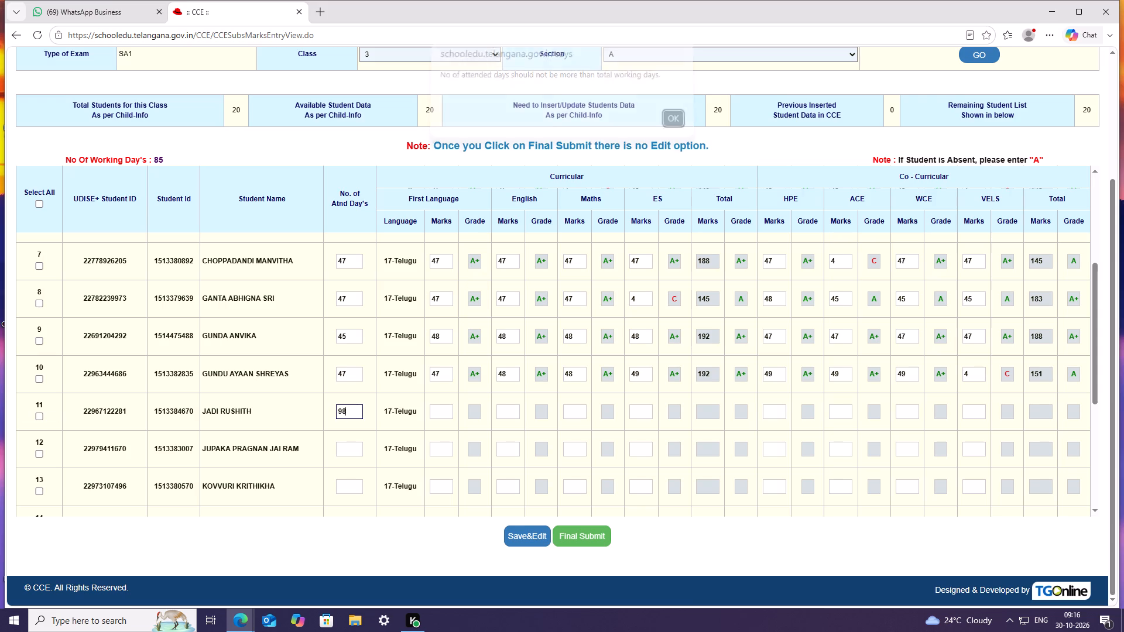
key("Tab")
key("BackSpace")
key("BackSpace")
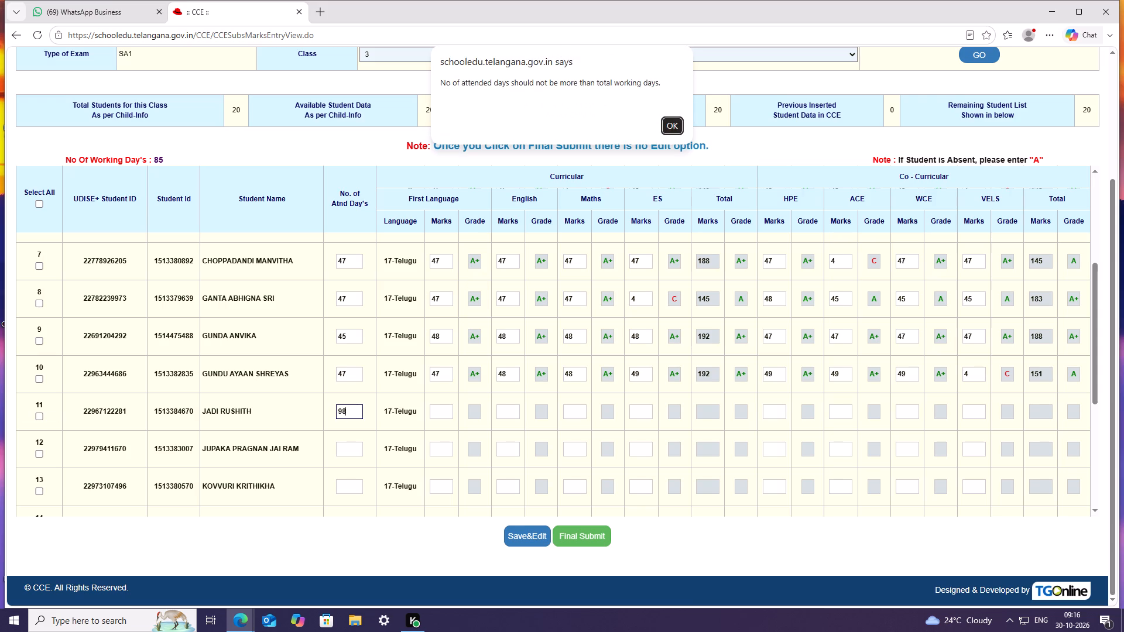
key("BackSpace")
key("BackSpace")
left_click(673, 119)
For the row 11 student, enter 47 attended days and curricular marks: First Language 45, English 48, Maths 48 and ES 48.
type("47")
key("Tab")
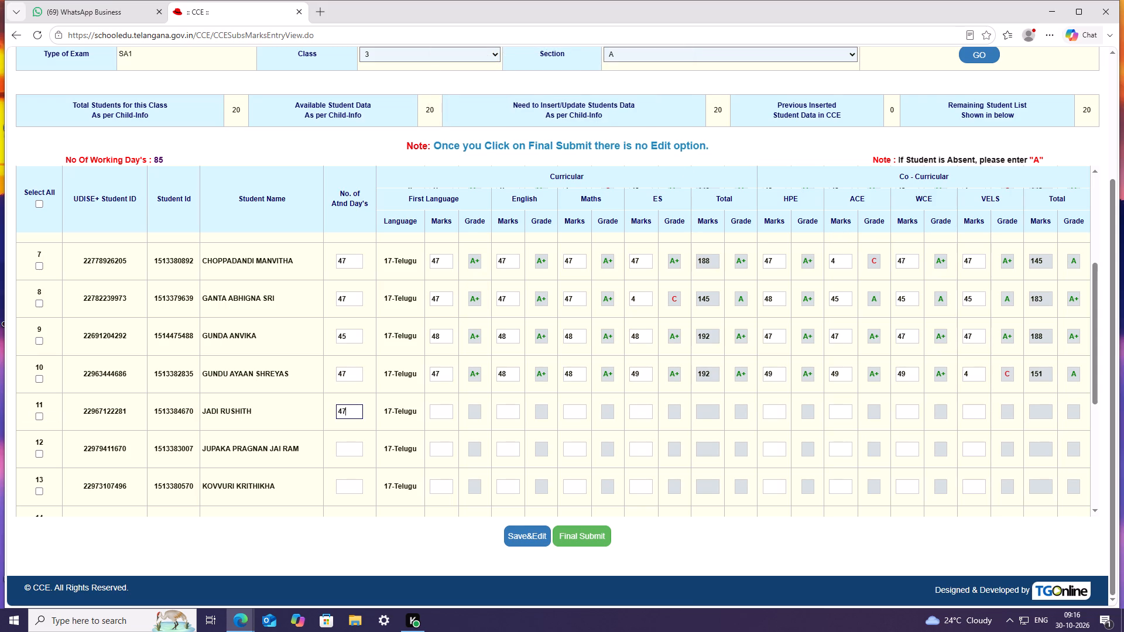
type("45")
key("Tab")
type("48")
key("Tab")
type("48")
key("Tab")
type("48")
key("Tab")
Enter the row 11 student's co-curricular marks: HPE 47, ACE 47, WCE 47 and VELS 4.
type("47")
key("Tab")
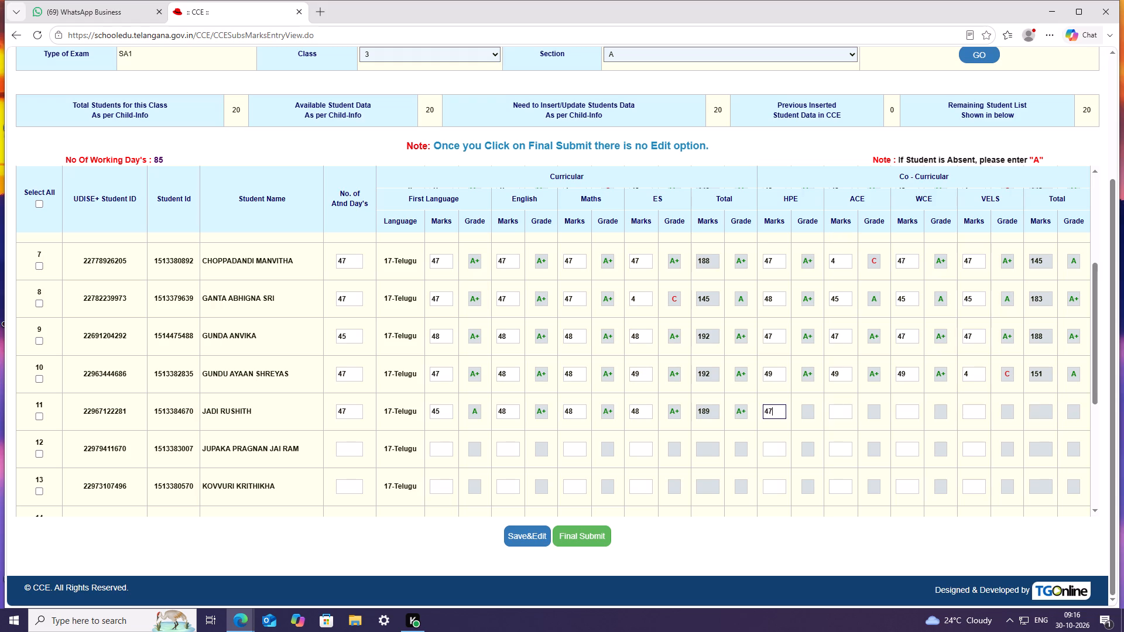
type("47")
key("Tab")
type("47")
key("Tab")
key("4")
key("Tab")
Set the number of attended days for the student in row 12 to 74.
type("74")
key("Tab")
type("74")
key("Tab")
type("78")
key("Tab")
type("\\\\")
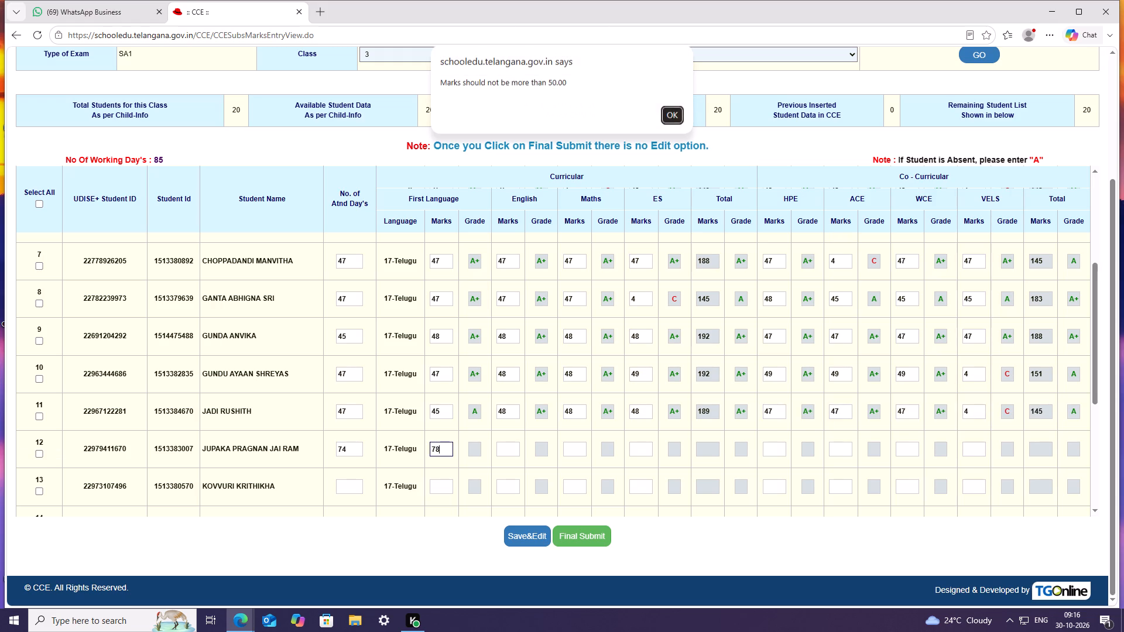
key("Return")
Enter the row 12 student's curricular marks: First Language 48, English 48, Maths 45 and ES 45.
type("48")
key("Tab")
type("48")
key("Tab")
type("45")
key("Tab")
type("45")
key("Tab")
Enter the row 12 student's co-curricular marks: HPE 45, ACE 45, WCE 45 and VELS 46.
type("45")
key("Tab")
type("45")
key("Tab")
type("45")
key("Tab")
type("46")
key("Tab")
For the row 13 student, enter 46 attended days and curricular marks: First Language 48, English 4, Maths 48 and ES 47.
type("46")
key("Tab")
type("46")
key("Tab")
type("48")
key("Tab")
key("4")
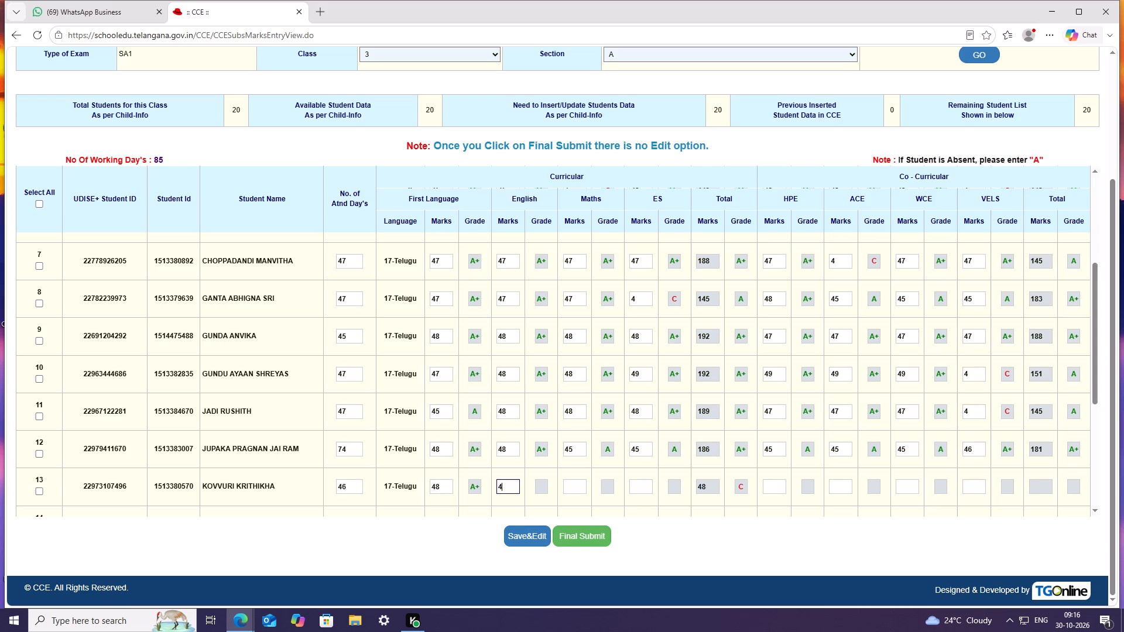
key("Tab")
key("8")
key("BackSpace")
type("48")
key("Tab")
type("47")
key("Tab")
Enter the row 13 student's co-curricular marks: 47 each for HPE, ACE, WCE and VELS.
type("47")
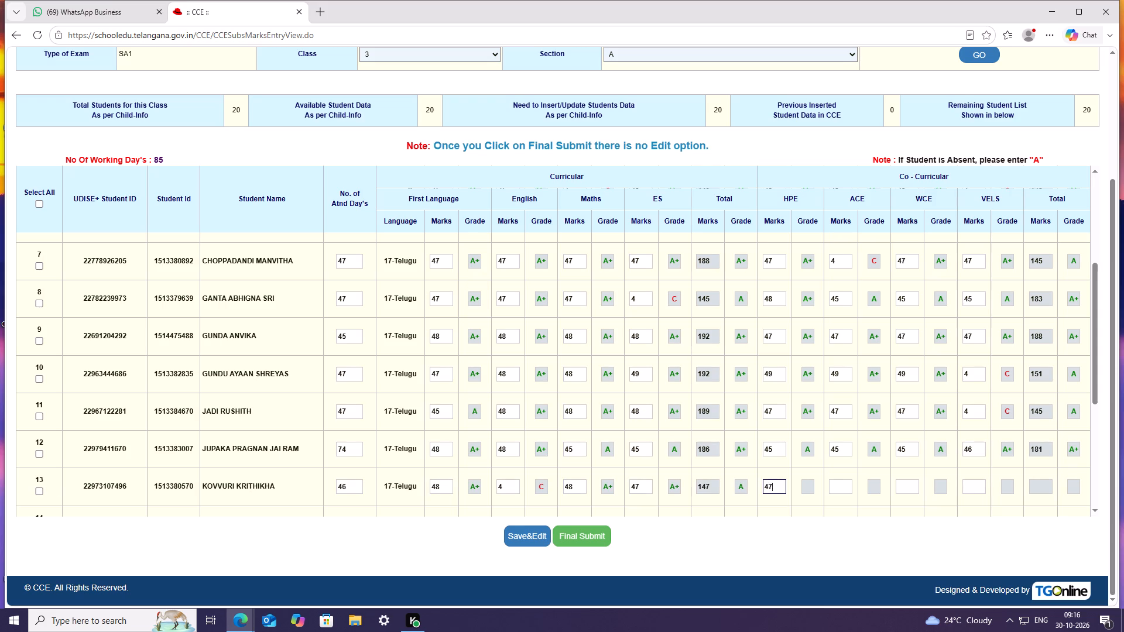
key("Tab")
type("47")
key("Tab")
type("47")
key("Tab")
type("47")
key("Tab")
For the row 14 student, enter 4 attended days and curricular marks: First Language 8, English 48, Maths 48 and ES 48.
type("47")
key("Tab")
key("4")
key("Tab")
type("74")
key("Tab")
key("8")
key("Tab")
type("48")
key("Tab")
type("48")
key("Tab")
type("48")
key("Tab")
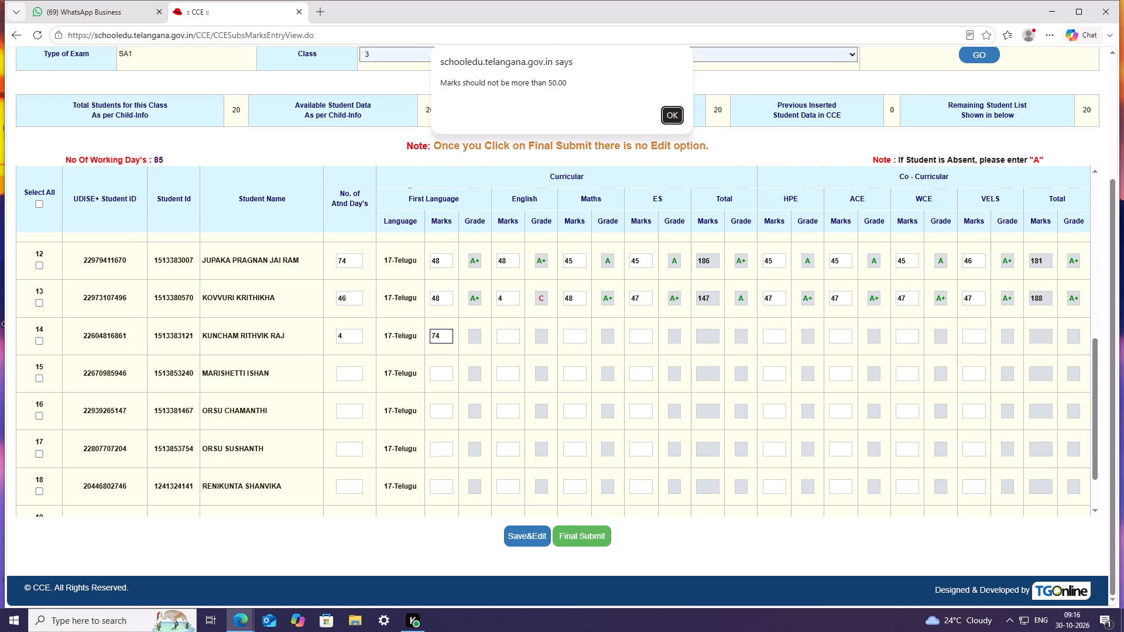
key("Return")
type("48")
key("Tab")
type("48")
key("Tab")
Enter the row 14 student's co-curricular marks: HPE 48, ACE 47, WCE 47 and VELS 47.
type("48")
key("Tab")
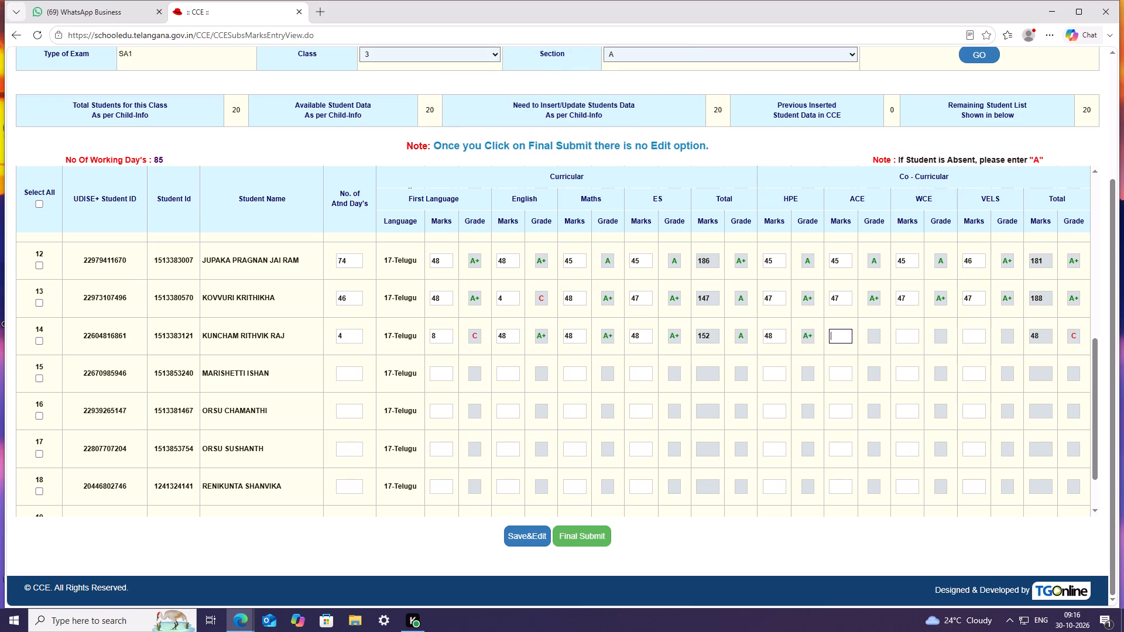
type("47")
key("Tab")
type("47")
key("Tab")
type("47")
key("Tab")
For the row 15 student, enter 47 attended days and curricular marks: First Language 47, English 47, Maths 47 and ES 49.
type("47")
key("Tab")
type("47")
key("Tab")
type("47")
key("Tab")
type("47")
key("Tab")
type("47")
key("Tab")
key("4")
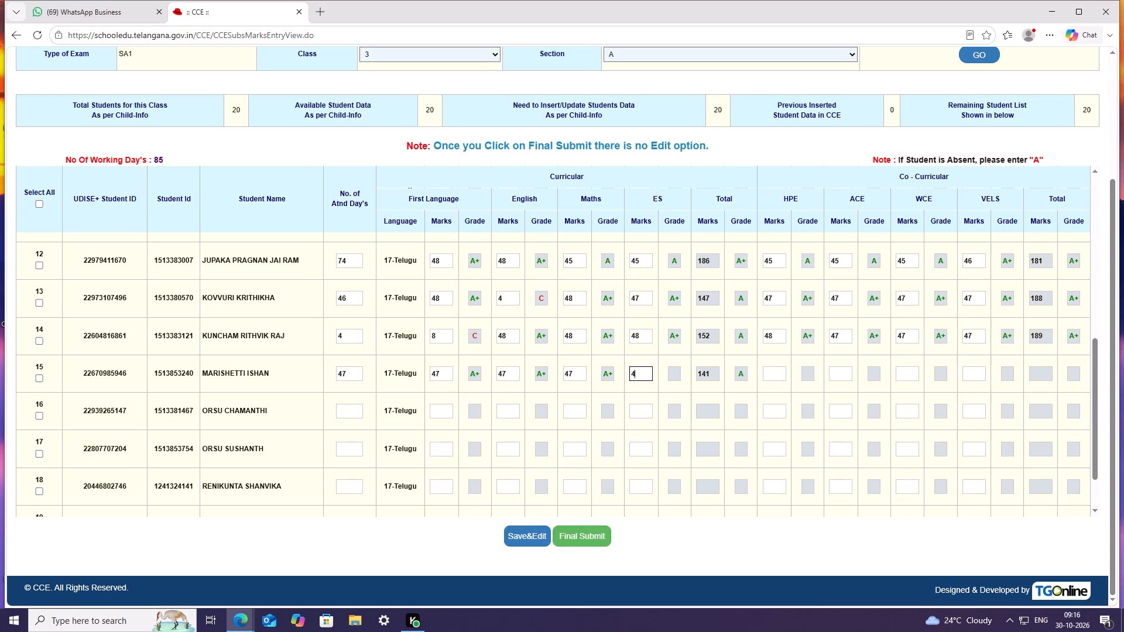
type("9*")
key("Tab")
Enter the row 15 student's co-curricular marks: 50 each for HPE, ACE, WCE and VELS.
type("50")
key("Tab")
type("50")
key("Tab")
type("50")
key("Tab")
type("50")
key("Tab")
For the row 16 student, enter 50 attended days and curricular marks: First Language 50, English 50, Maths 50 and ES 48.
type("50")
key("Tab")
type("50")
key("Tab")
type("50")
key("Tab")
type("50")
key("Tab")
type("50")
key("Tab")
key("4")
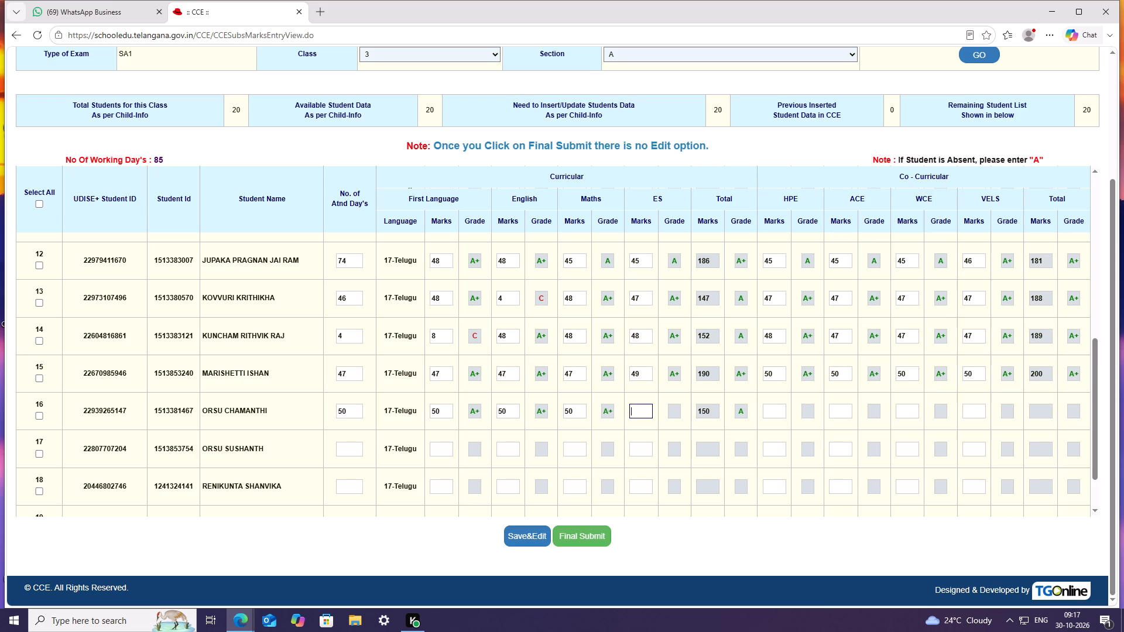
key("8")
key("Tab")
Enter the row 16 student's co-curricular marks: HPE 48, ACE 48, WCE 48 and VELS 49.
type("48")
type("44")
key("Tab")
key("8")
key("Tab")
key("Return")
key("4")
key("8")
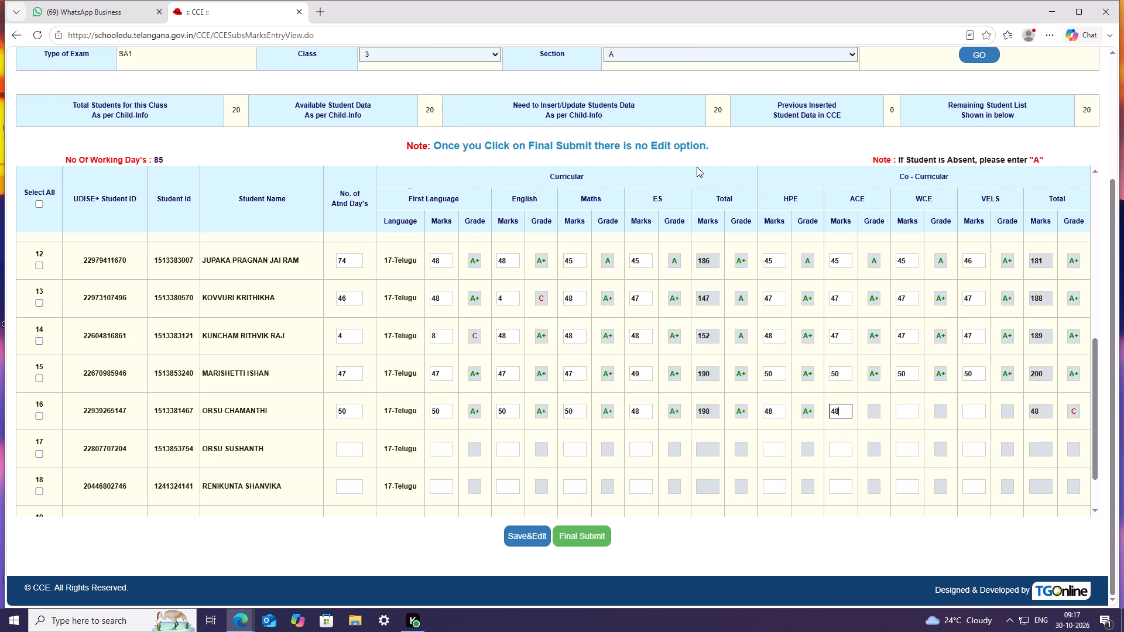
key("Tab")
type("48")
key("Tab")
key("4")
key("9")
key("Tab")
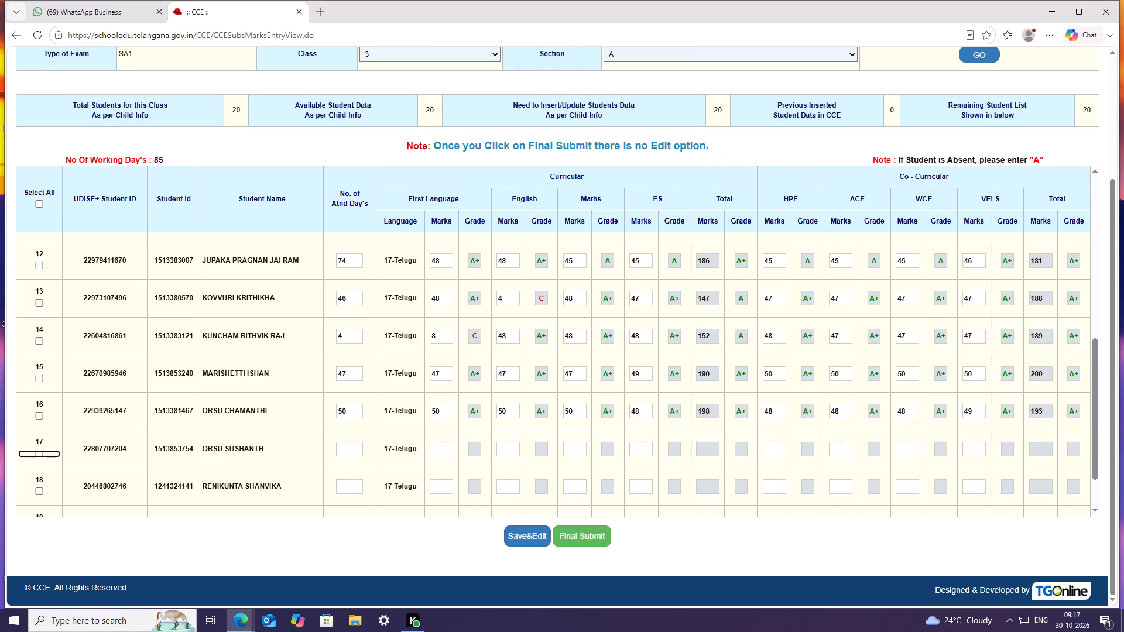
For the row 17 student, enter 49 attended days and curricular marks: First Language 48, English 47, Maths 47 and ES 48.
key("4")
key("9")
key("Tab")
type("49")
key("Tab")
type("48")
key("Tab")
type("487")
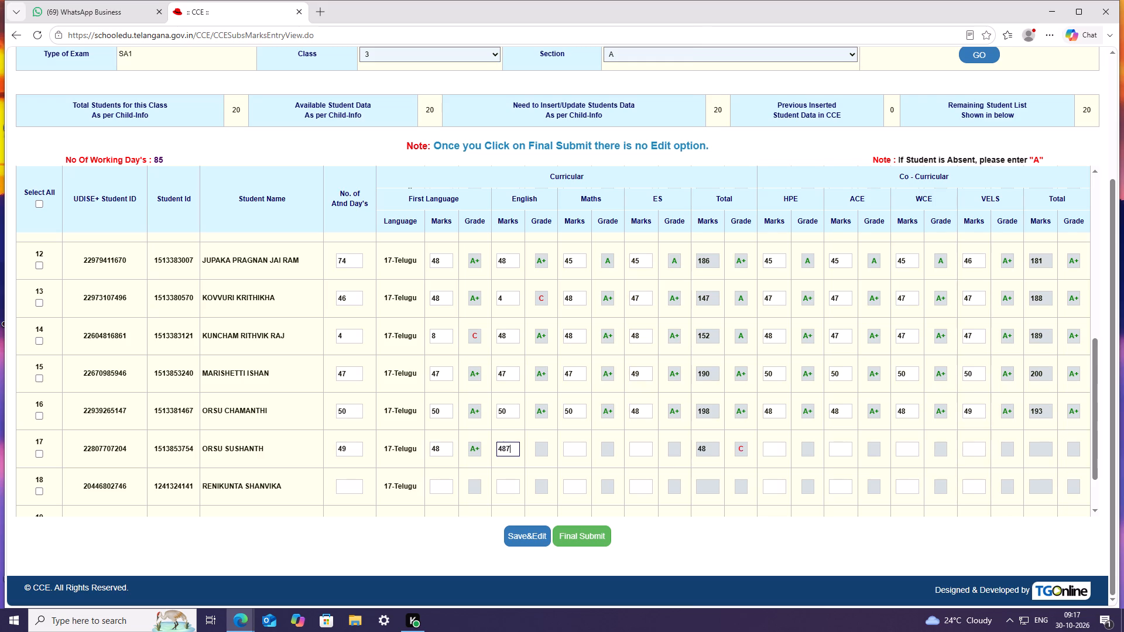
key("Tab")
key("Return")
type("47")
key("Tab")
type("47")
key("Tab")
type("48")
key("Tab")
Enter the row 17 student's co-curricular marks: HPE 47, ACE 48, WCE 48 and VELS 47.
type("47")
key("Tab")
key("4")
key("8")
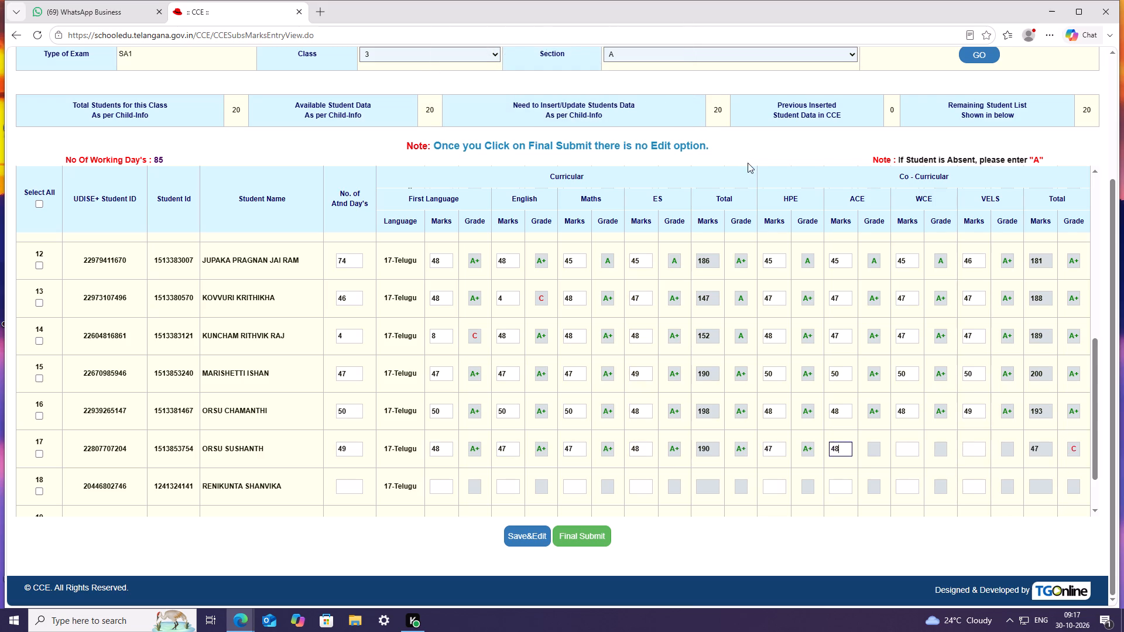
key("Tab")
type("48")
key("Tab")
type("47")
key("Tab")
For the row 18 student, enter 47 attended days and curricular marks: First Language 47, English 48, Maths 48 and ES 50.
type("47")
key("Tab")
type("47")
key("Tab")
type("47")
key("Tab")
type("48")
key("Tab")
key("4")
key("8")
key("9")
key("Tab")
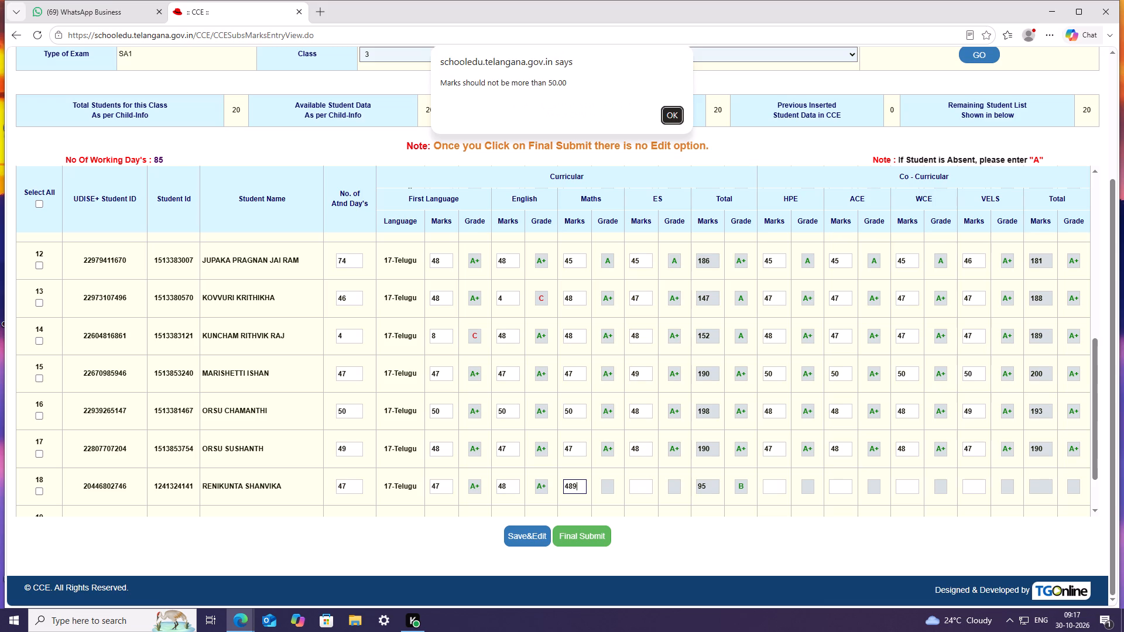
key("Return")
type("48")
key("Tab")
type("50")
key("Tab")
Enter the row 18 student's co-curricular marks: 50 each for HPE, ACE, WCE and VELS.
type("50")
key("Tab")
type("50")
key("Tab")
type("50")
key("Tab")
type("50")
key("Tab")
Enter 50 as the row 18 student's VELS mark.
type("50")
key("Tab")
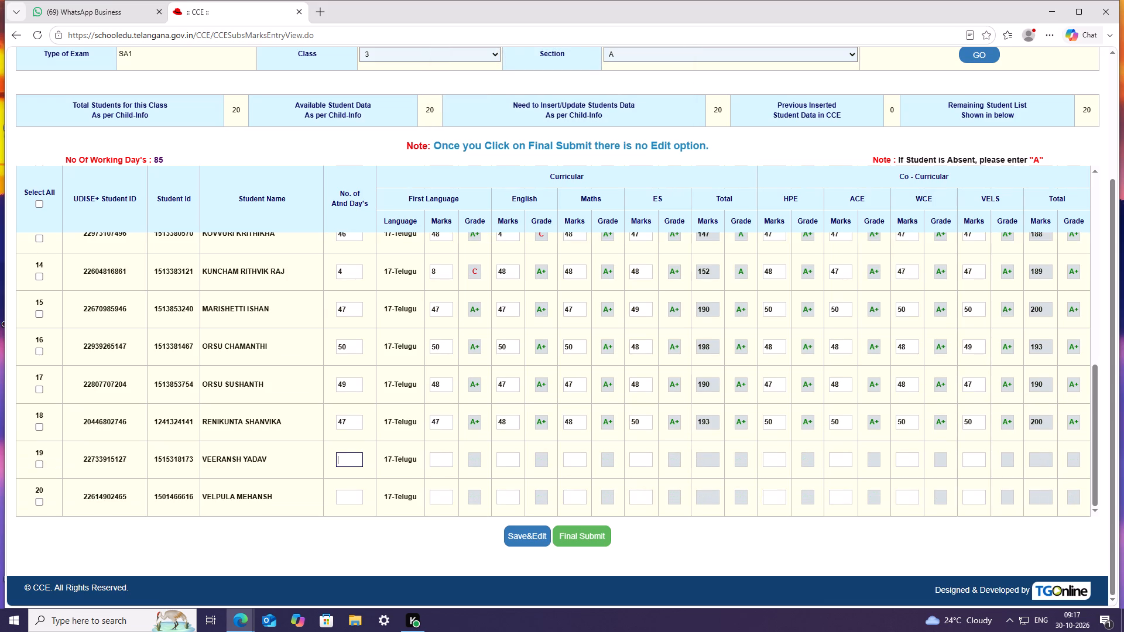
For the row 19 student, enter 50 attended days and curricular marks: 48 each for First Language, English, Maths and ES.
type("50")
key("Tab")
type("48")
key("Tab")
key("4")
key("8")
key("Tab")
key("4")
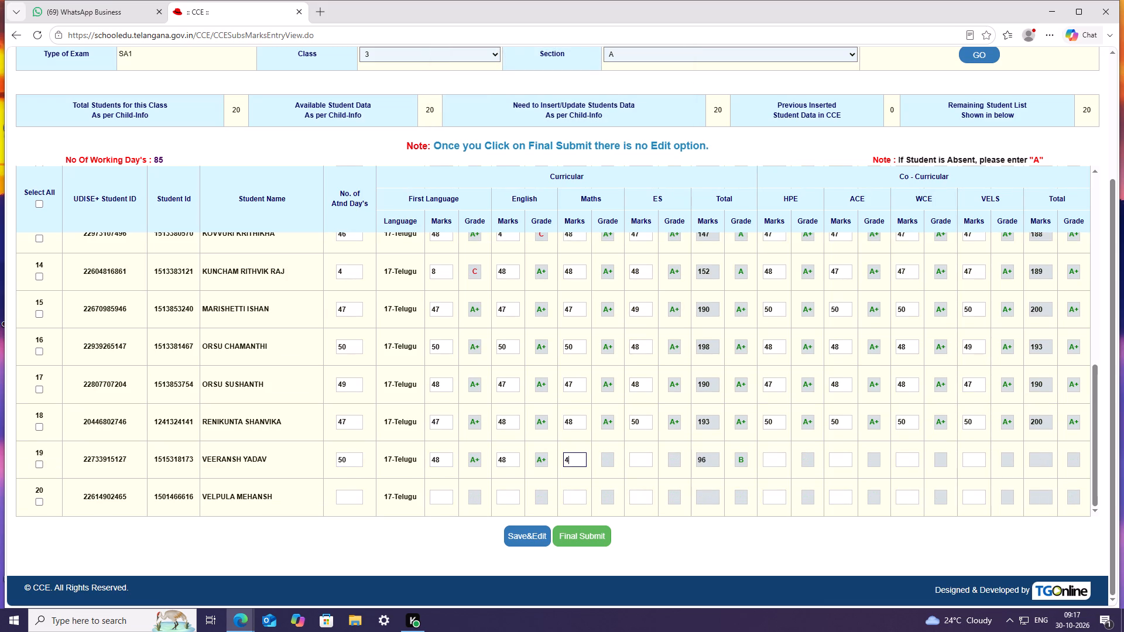
key("8")
key("Tab")
key("4")
key("8")
key("Tab")
Enter the row 19 student's co-curricular marks: HPE 48, ACE 49, WCE 49 and VELS 49.
key("4")
key("8")
key("Tab")
key("4")
key("9")
key("Tab")
type("49")
key("Tab")
type("49")
key("Tab")
For the row 20 student, enter 48 attended days and curricular marks: First Language 49, English 49, Maths 48 and ES 48.
key("4")
key("9")
key("Tab")
type("48")
key("Tab")
key("4")
type("89")
key("Tab")
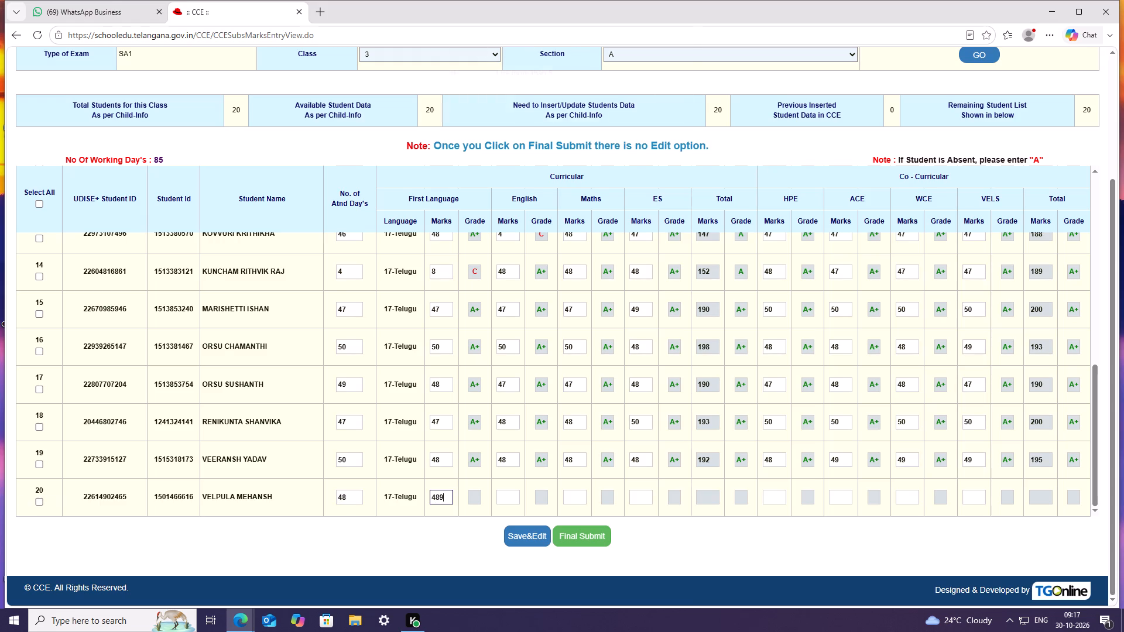
key("4")
key("8")
key("Return")
type("49")
key("Tab")
type("49")
key("Tab")
type("48")
key("Tab")
type("48")
key("Tab")
Enter the row 20 student's co-curricular marks: HPE 48, ACE 48, WCE 47 and VELS 48.
type("48")
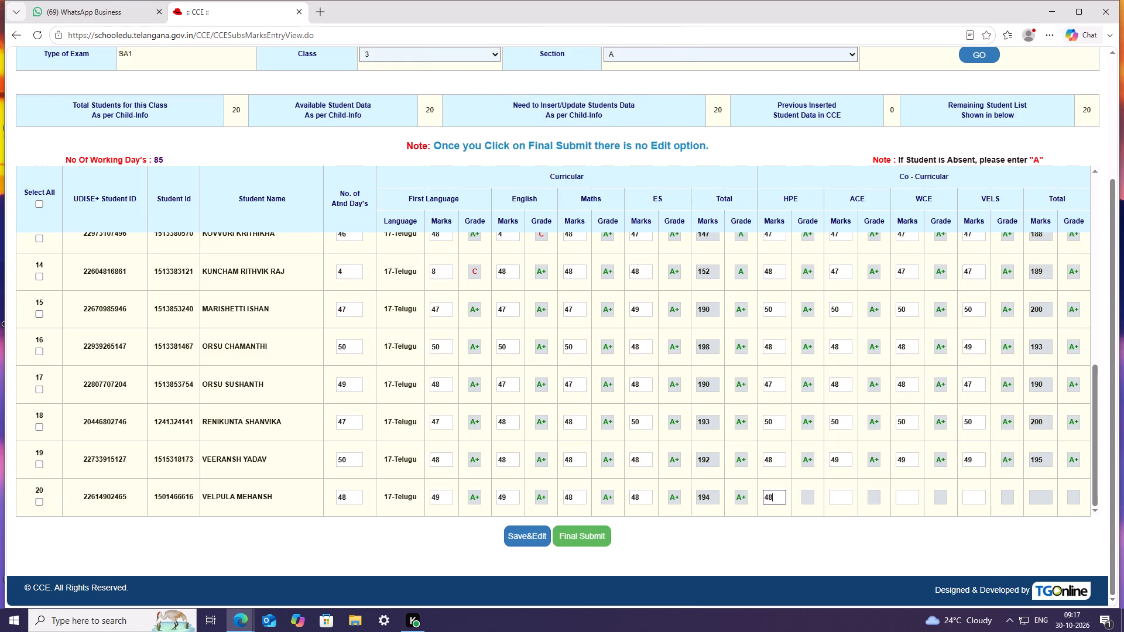
key("Tab")
type("48")
key("Tab")
type("47")
key("Tab")
type("448")
key("BackSpace")
key("BackSpace")
key("Tab")
scroll(760, 156, "down", 8)
scroll(886, 223, "down", 4)
scroll(808, 351, "down", 8)
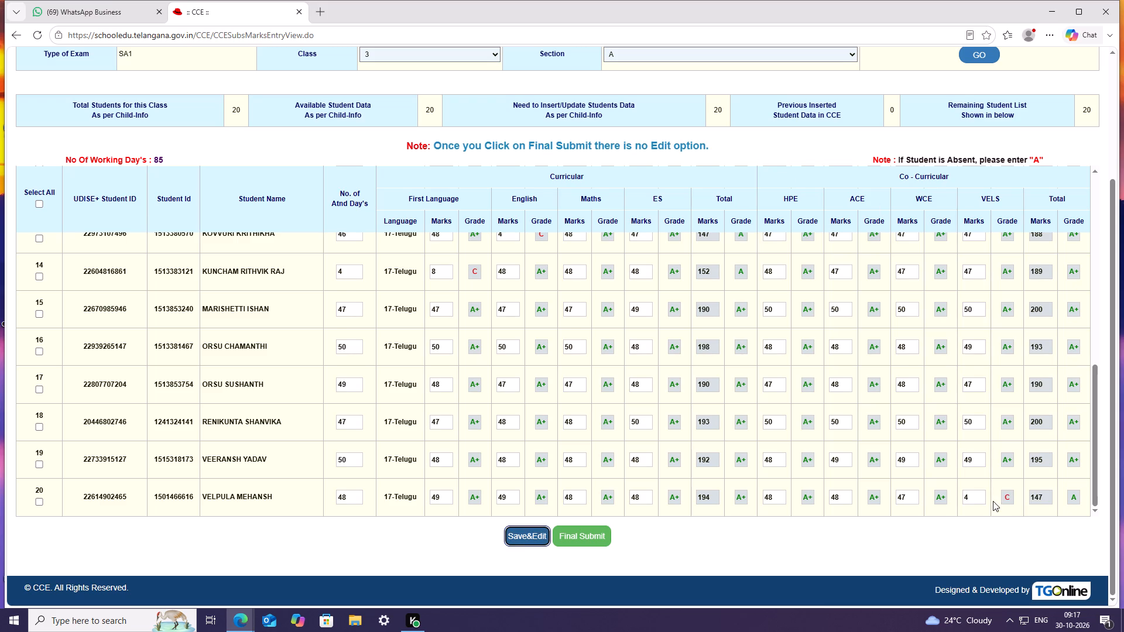
left_click(981, 499)
key("8")
key("Tab")
key("Tab")
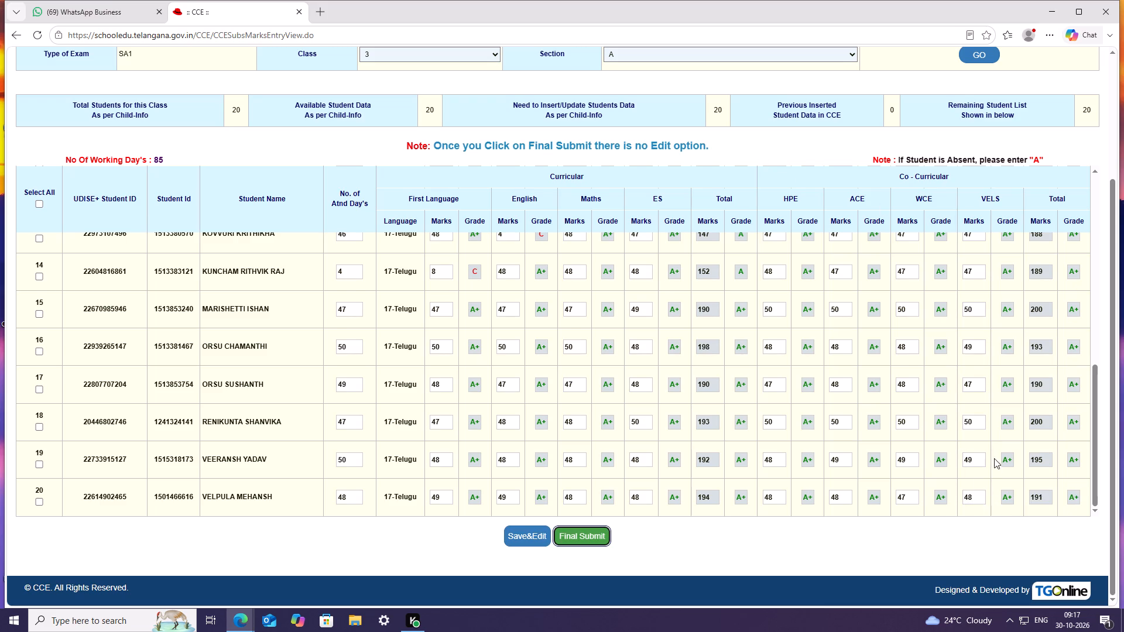
Correct the row 3 student's single-digit WCE mark to 40.
scroll(885, 388, "up", 20)
scroll(891, 374, "down", 4)
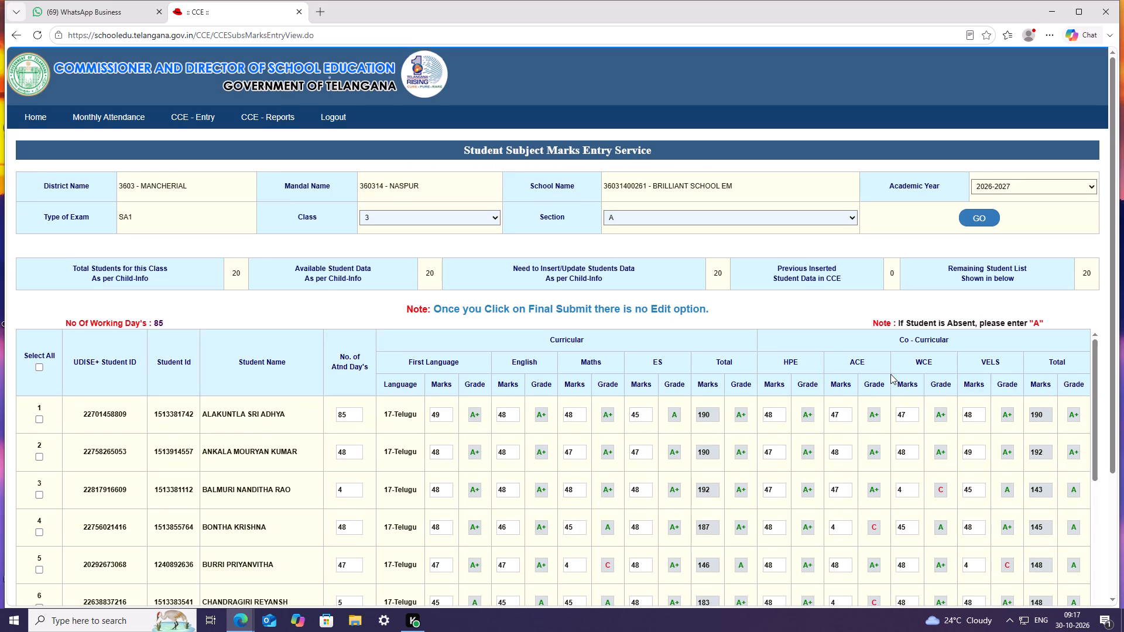
scroll(935, 352, "up", 6)
left_click(910, 487)
key("0")
Correct the single-digit ACE marks of the row 6 and row 7 students to 49 each.
scroll(987, 444, "down", 2)
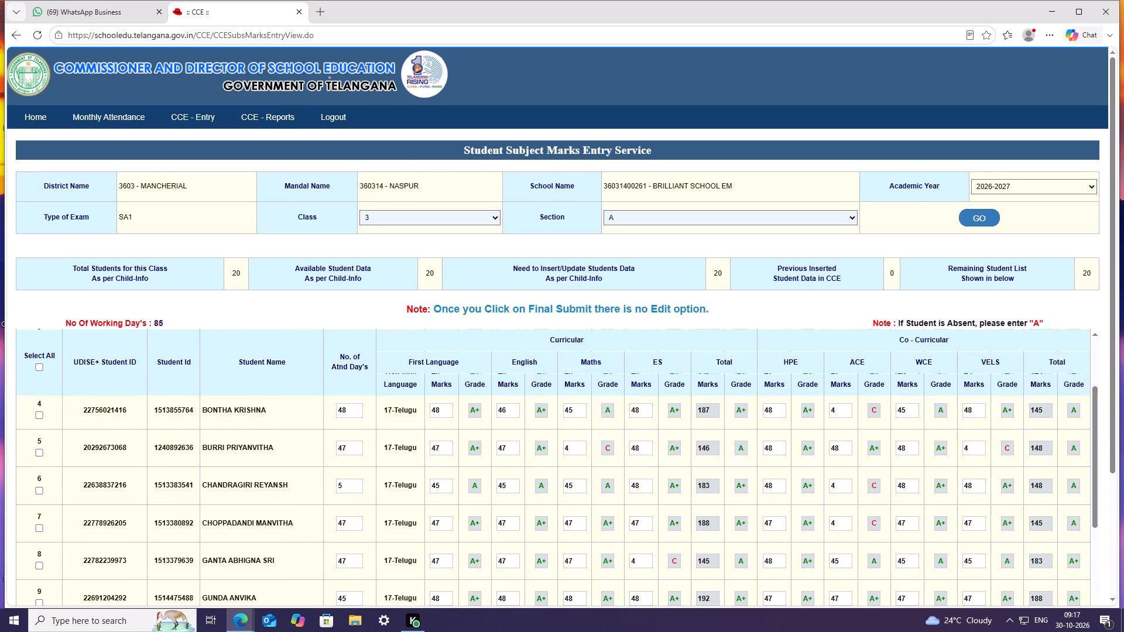
left_click(978, 441)
left_click(856, 488)
left_click(847, 485)
key("9")
left_click(854, 533)
left_click(866, 540)
left_click(848, 524)
key("9")
left_click(926, 462)
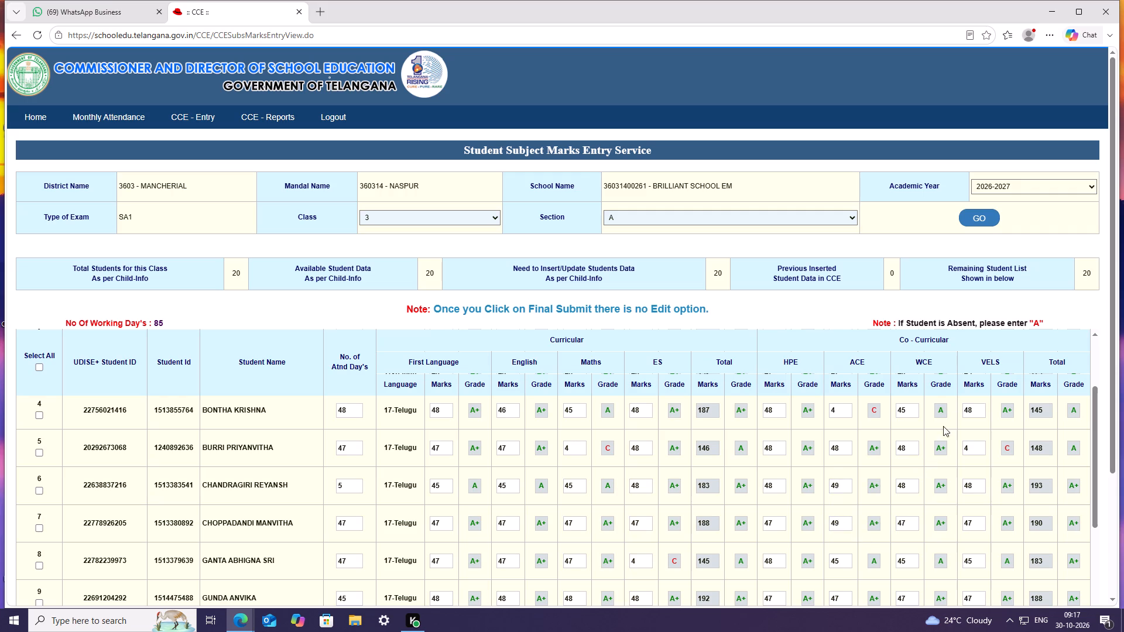
Correct the row 5 student's VELS mark to 49 and Maths mark to 48, and the row 4 student's ACE mark to 49.
left_click(975, 441)
key("9")
left_click(844, 407)
key("9")
left_click(583, 438)
left_click(584, 443)
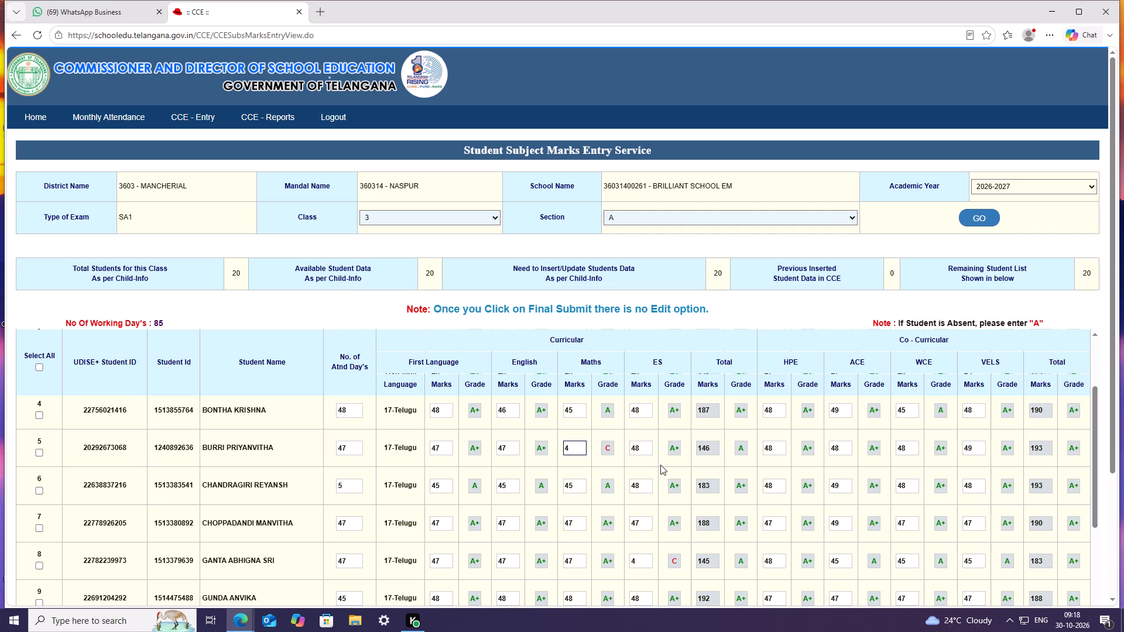
key("8")
left_click(765, 483)
Correct the row 8 student's single-digit ES mark to 49.
scroll(627, 462, "up", 5)
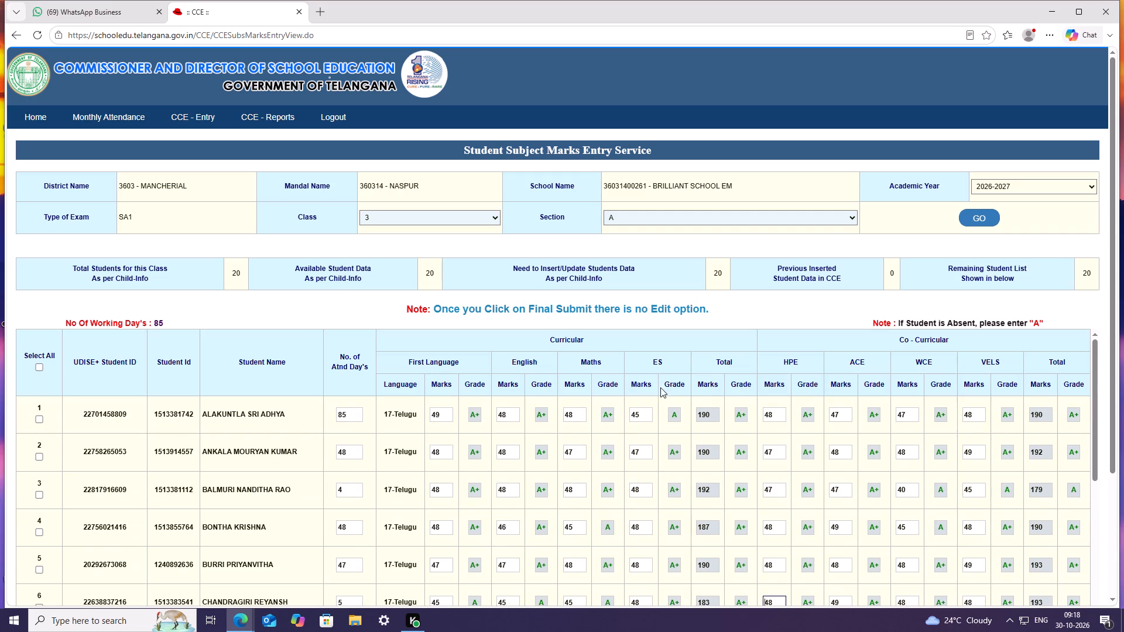
scroll(700, 470, "up", 5)
scroll(819, 469, "down", 3)
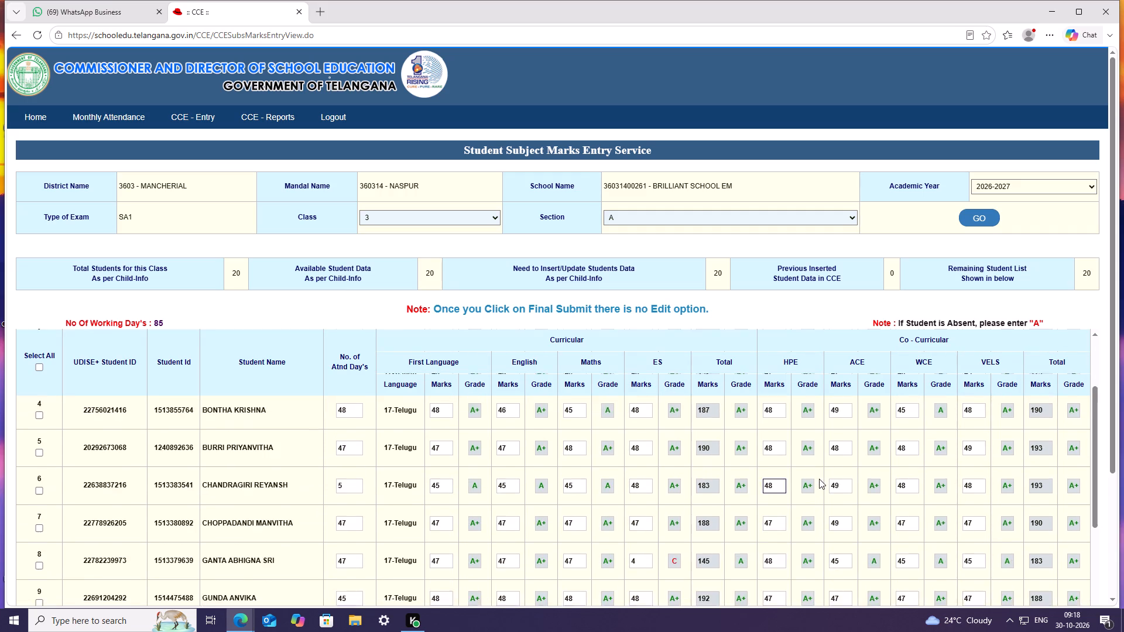
scroll(819, 479, "down", 1)
left_click(649, 446)
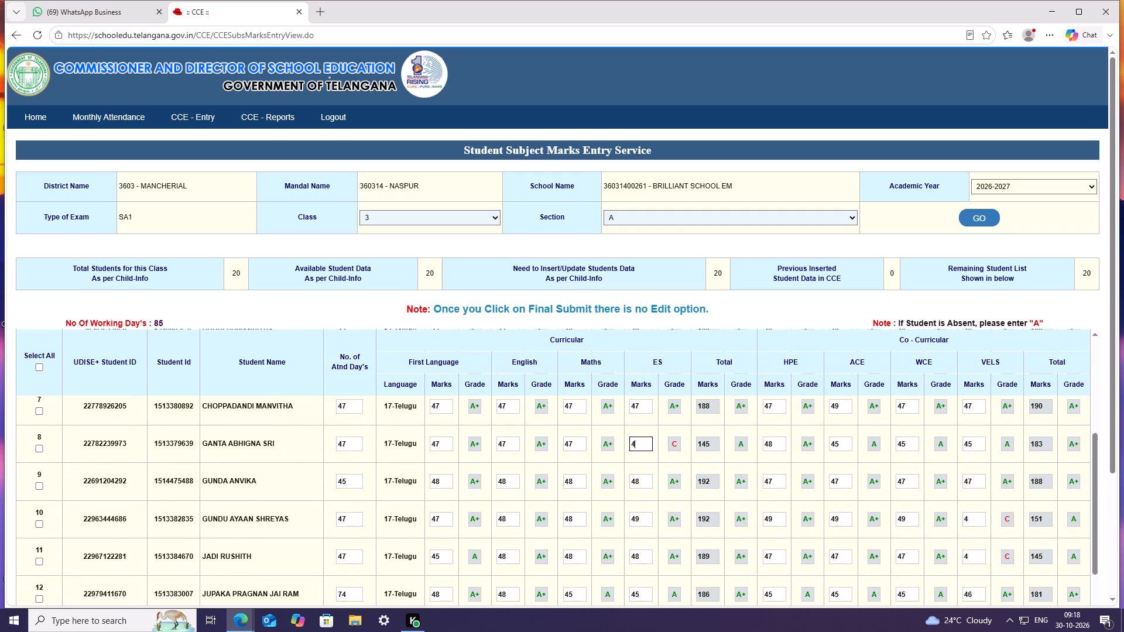
key("9")
left_click(666, 486)
Correct the single-digit VELS marks of the row 10 and row 11 students to 45 each.
left_click(972, 523)
key("5")
left_click(981, 562)
key("5")
left_click(932, 523)
Correct the row 13 student's English mark to 45 and the row 14 student's First Language mark to 48.
scroll(928, 523, "down", 1)
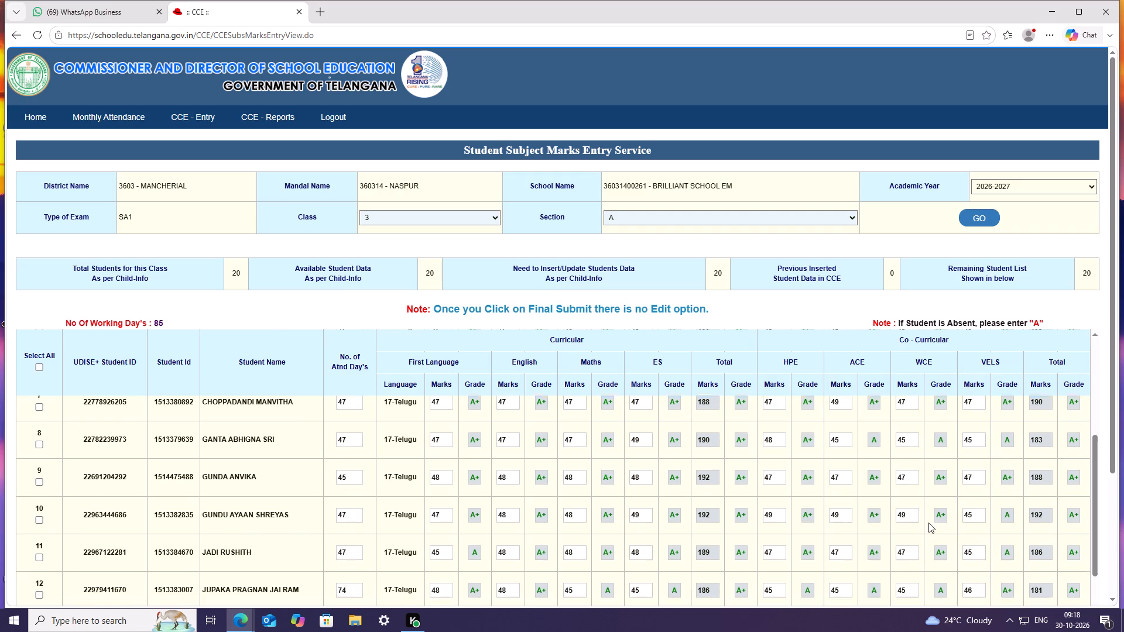
scroll(928, 523, "down", 3)
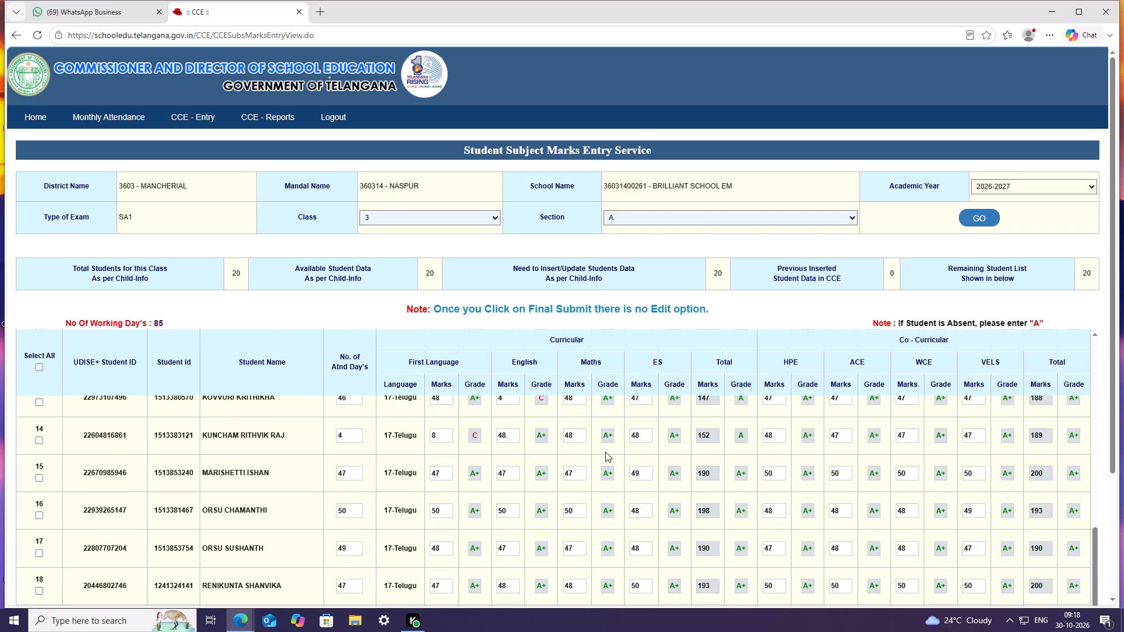
left_click(509, 402)
key("5")
left_click(448, 438)
key("Home")
key("4")
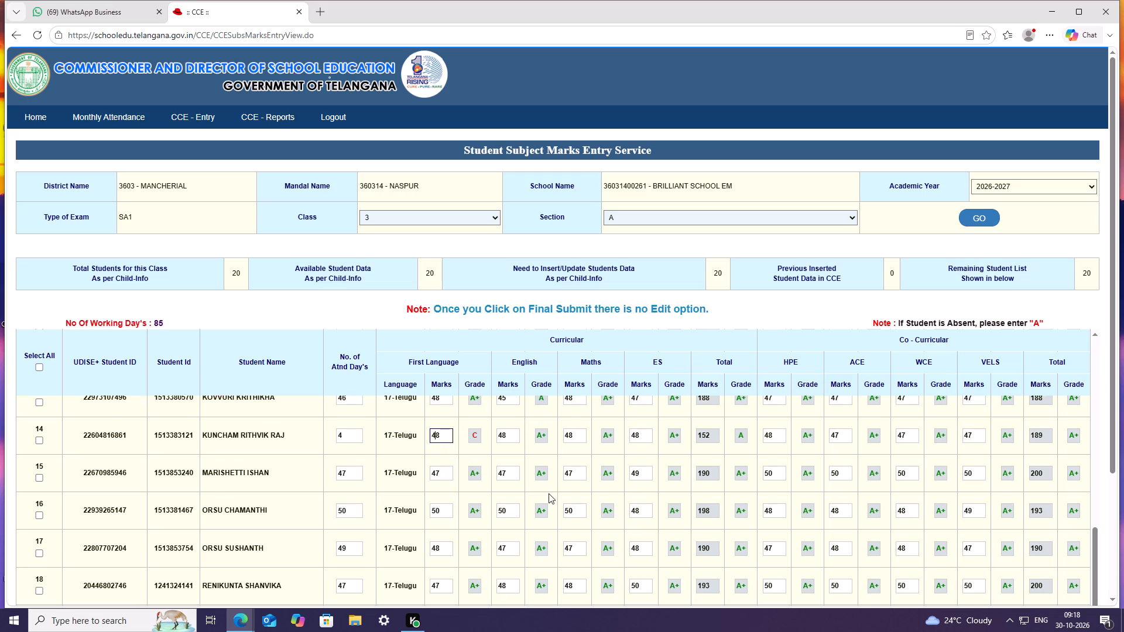
left_click(549, 493)
Change the row 2 student's number of attended days to 75.
scroll(523, 540, "down", 2)
scroll(759, 583, "down", 3)
scroll(917, 505, "down", 4)
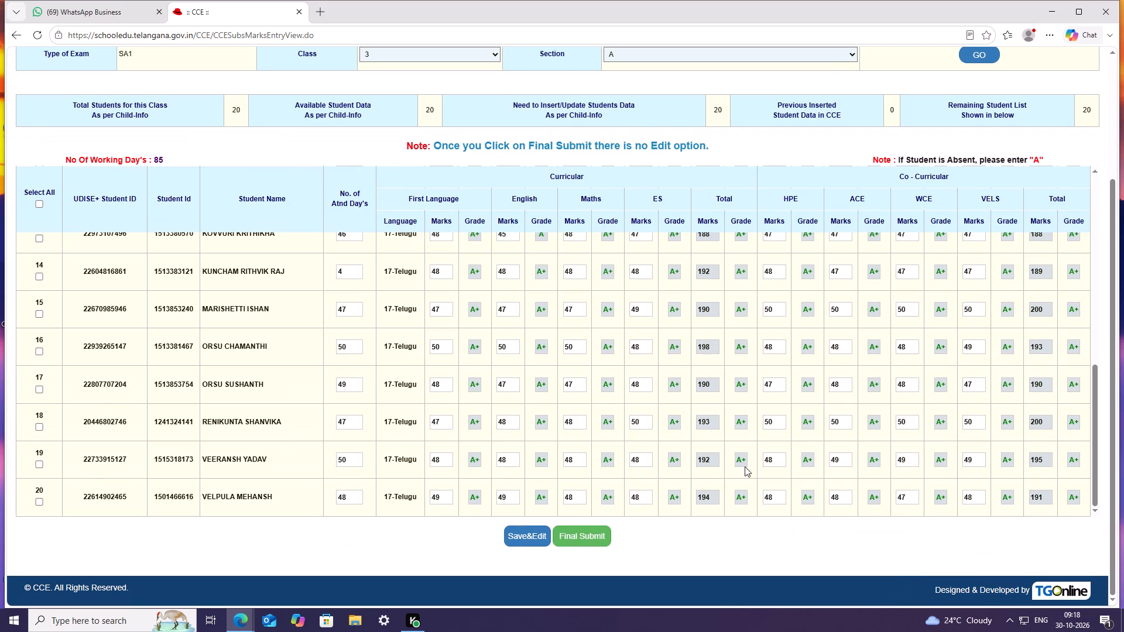
scroll(544, 456, "up", 13)
scroll(438, 416, "up", 7)
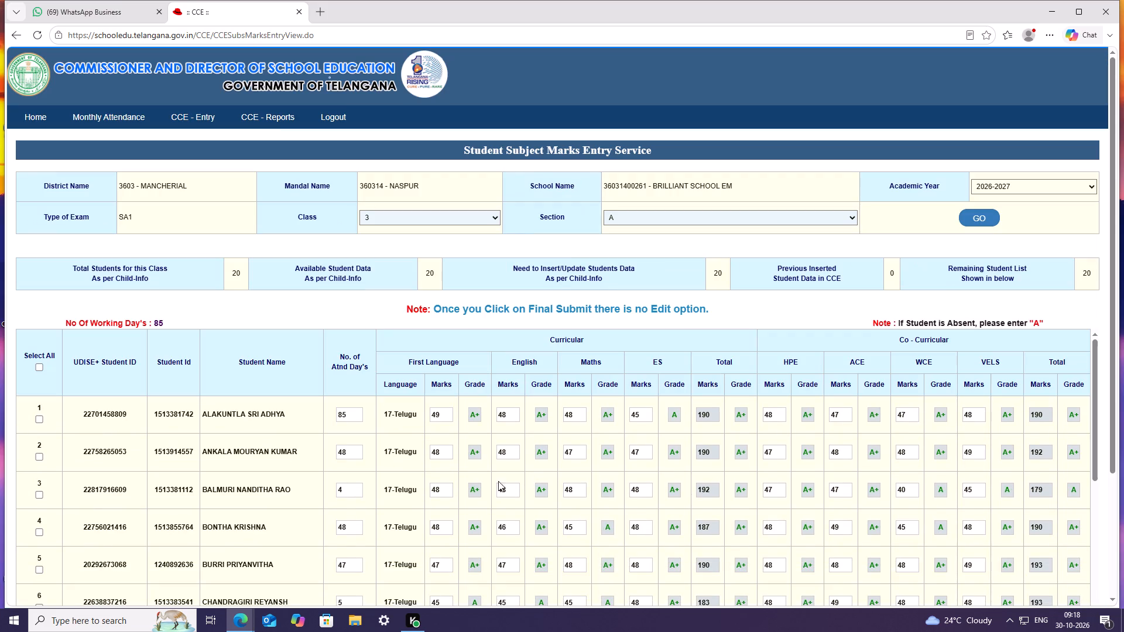
left_click(365, 453)
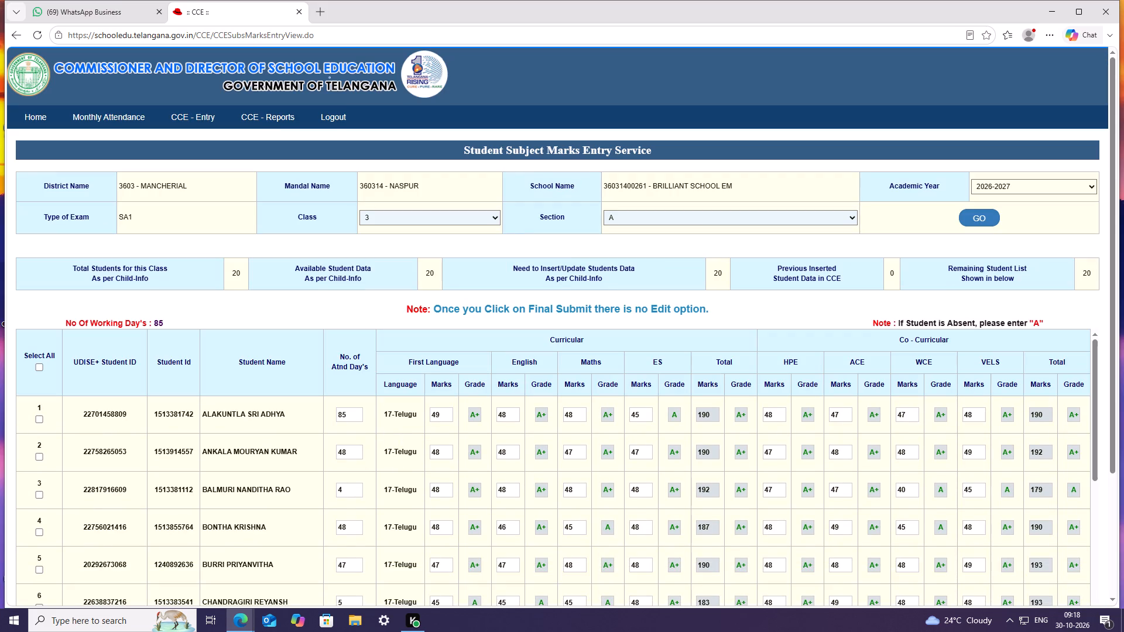
double_click(356, 454)
key("BackSpace")
key("BackSpace")
key("7")
key("5")
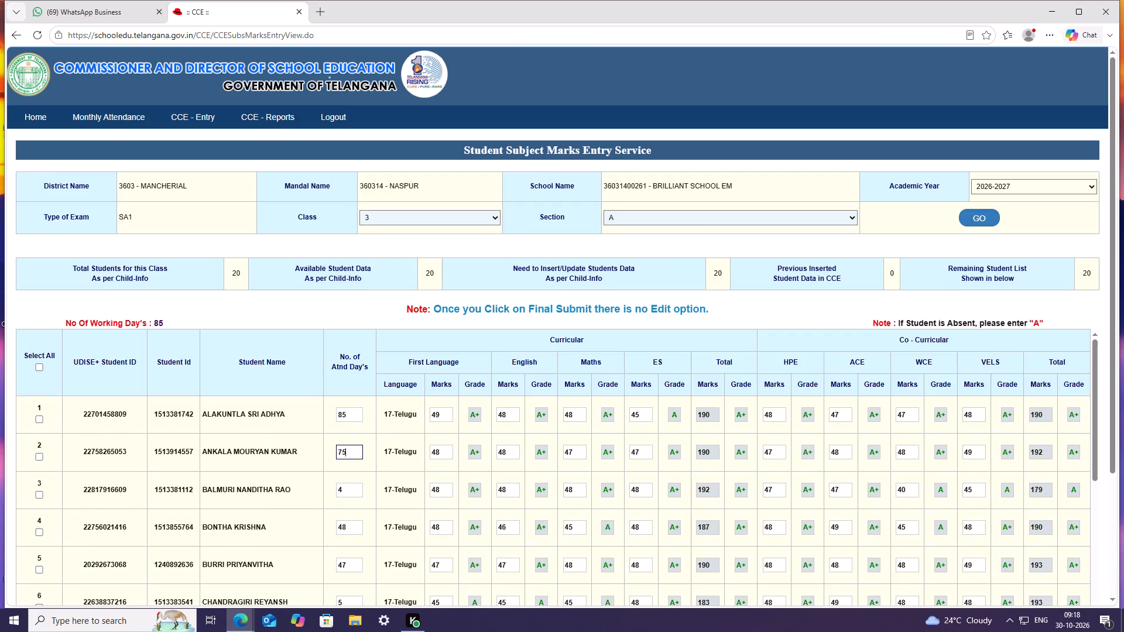
Change the row 3 student's number of attended days to 74.
left_click(358, 489)
type("75")
key("Return")
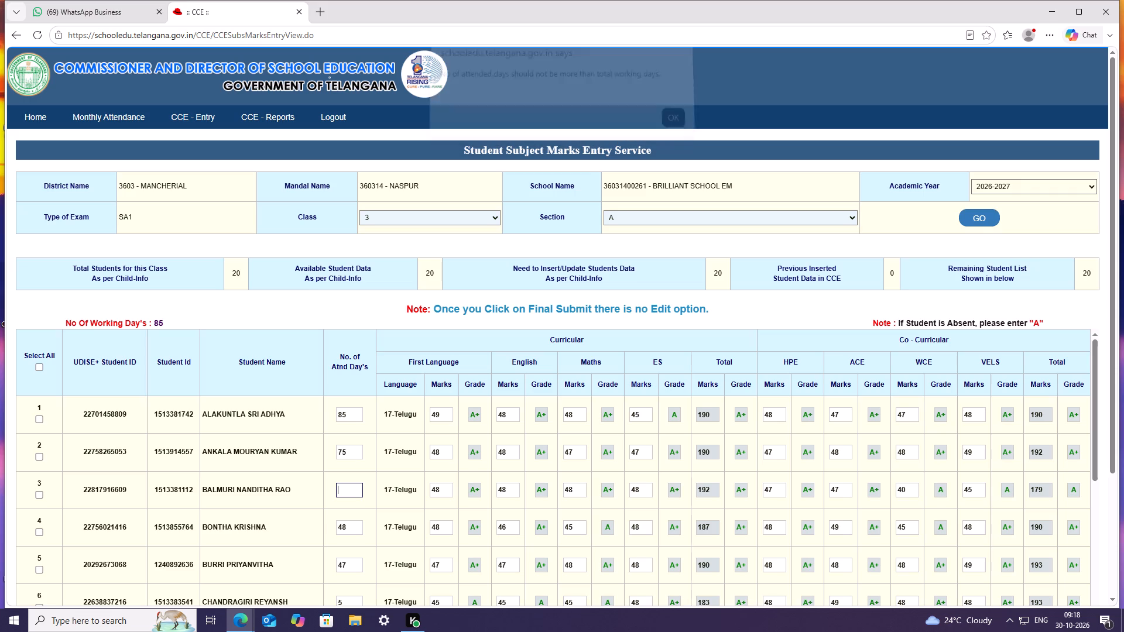
key("7")
key("4")
Change the row 4 student's number of attended days to 71.
left_click_drag(356, 520, 356, 527)
triple_click(347, 529)
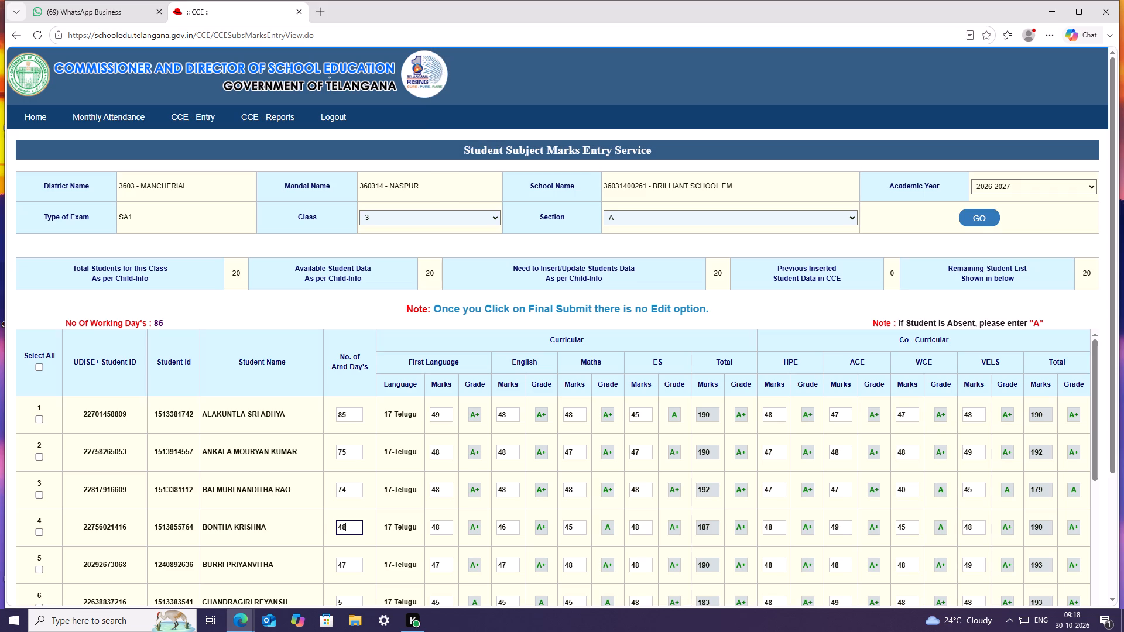
key("7")
key("1")
Set the number of attended days to 76 for the row 5 student and 73 for the row 6 student.
double_click(360, 561)
left_click_drag(359, 563, 345, 571)
key("7")
key("6")
scroll(392, 531, "down", 4)
scroll(354, 461, "up", 1)
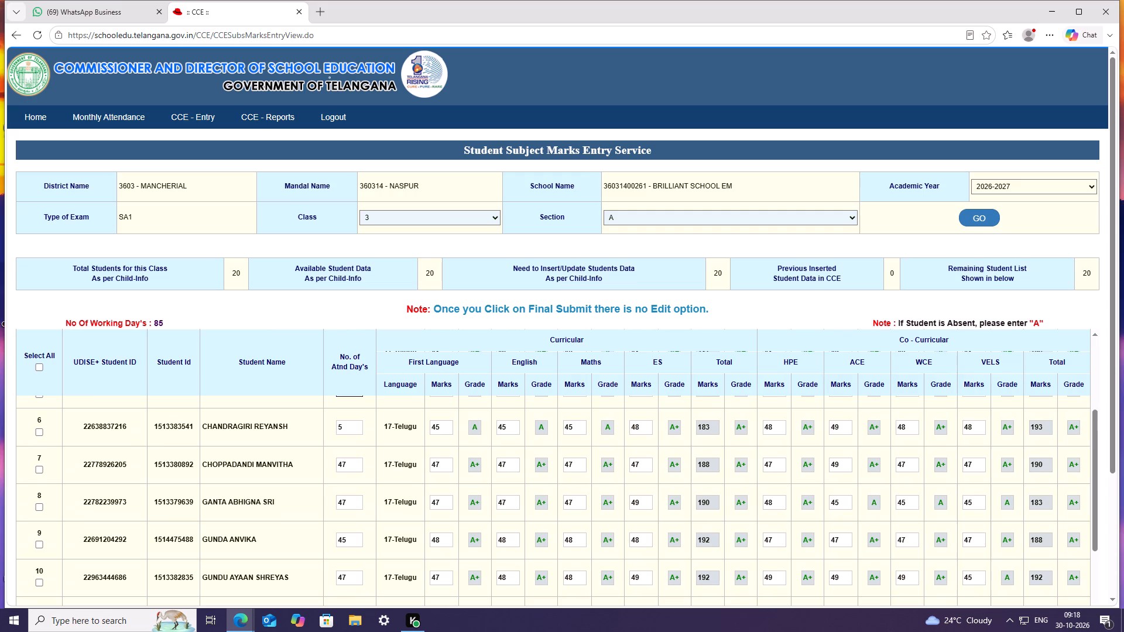
scroll(353, 442, "up", 3)
scroll(357, 538, "down", 1)
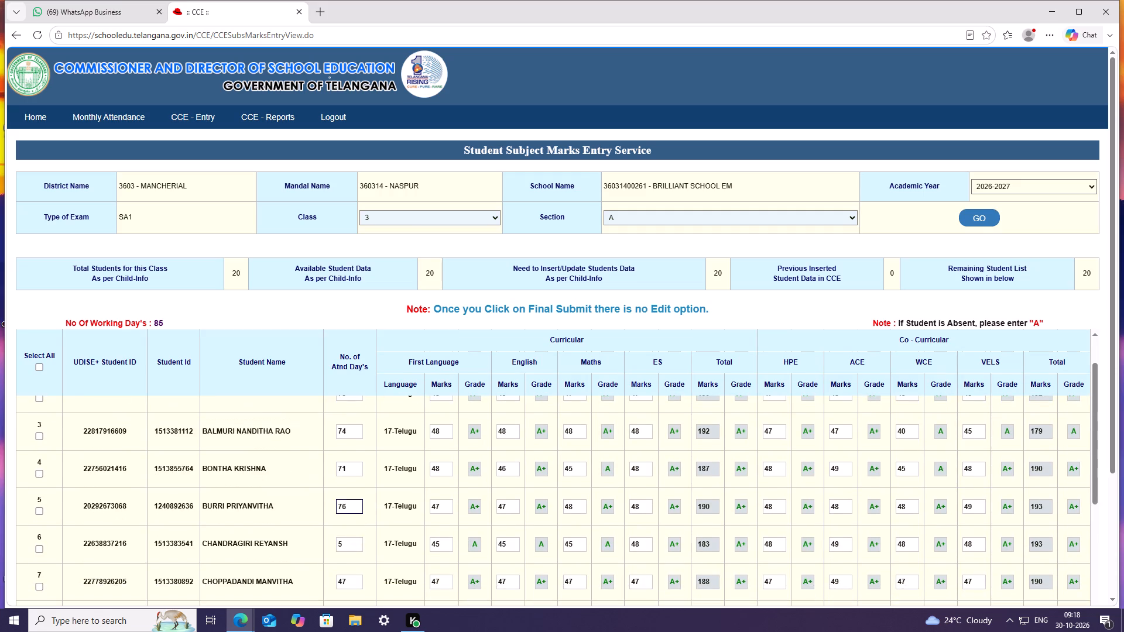
double_click(353, 547)
key("7")
key("3")
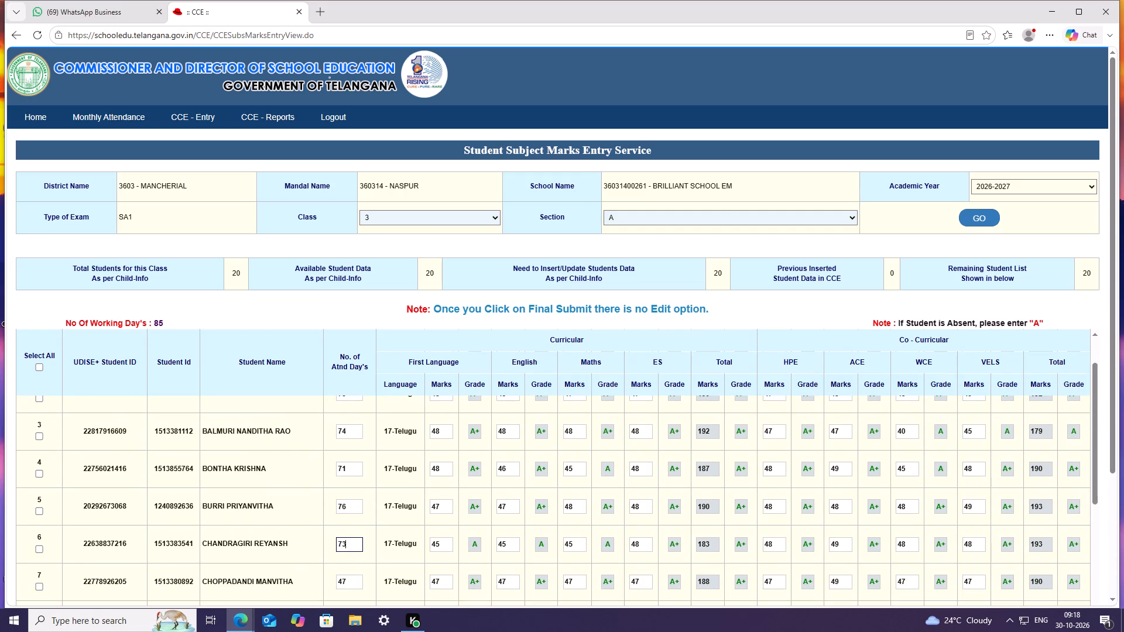
Set the number of attended days to 73 for the row 7 student and 72 for the row 8 student.
double_click(351, 586)
key("7")
key("3")
scroll(389, 523, "down", 3)
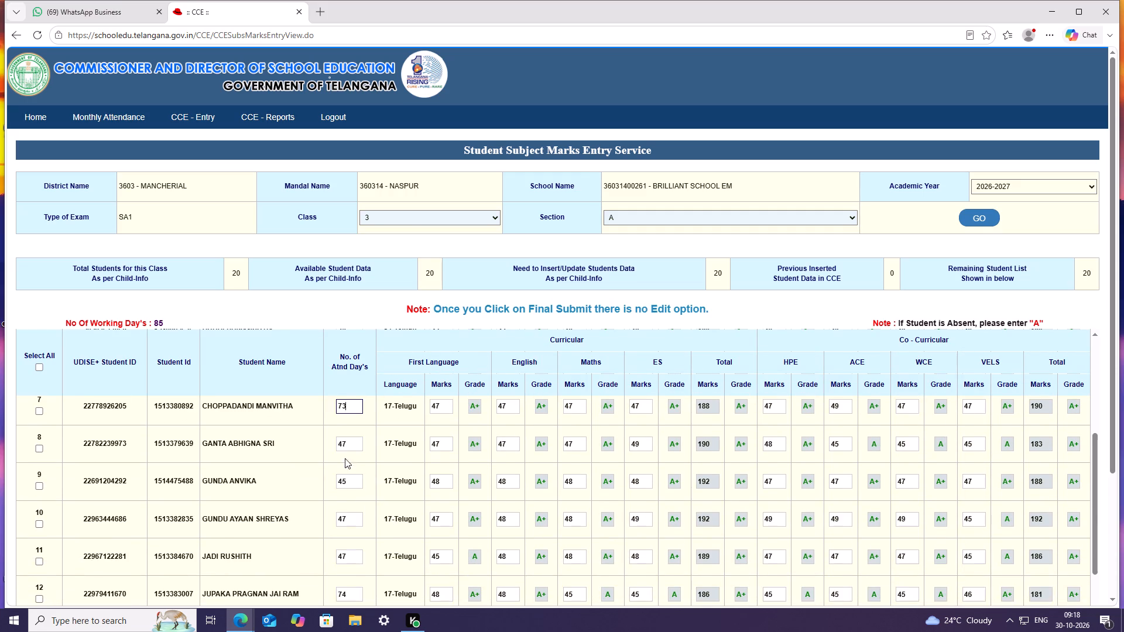
double_click(342, 446)
type("72")
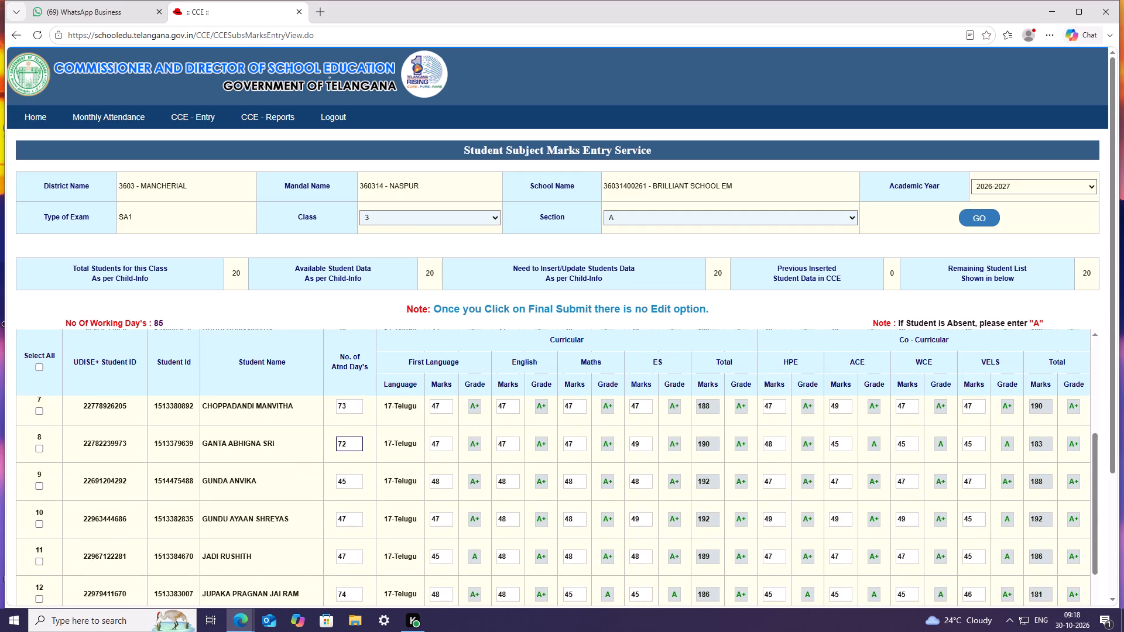
Set the number of attended days to 72 for the students in rows 9 and 10.
double_click(355, 486)
key("7")
key("2")
double_click(362, 524)
key("7")
key("2")
Set the row 11 student's number of attended days to 81.
double_click(352, 552)
key("8")
key("1")
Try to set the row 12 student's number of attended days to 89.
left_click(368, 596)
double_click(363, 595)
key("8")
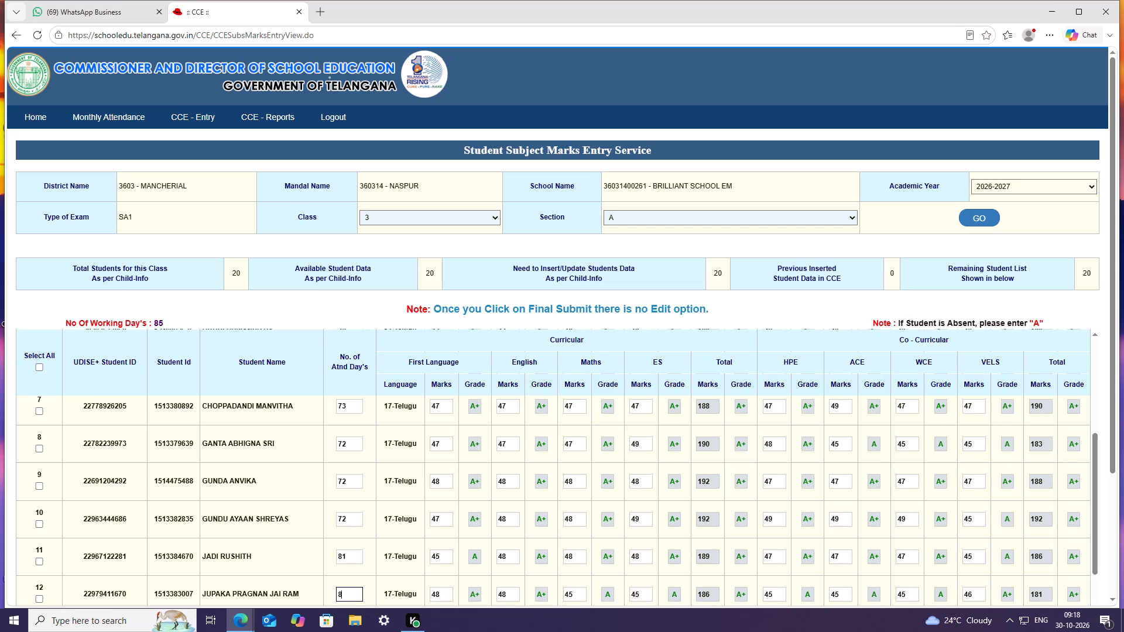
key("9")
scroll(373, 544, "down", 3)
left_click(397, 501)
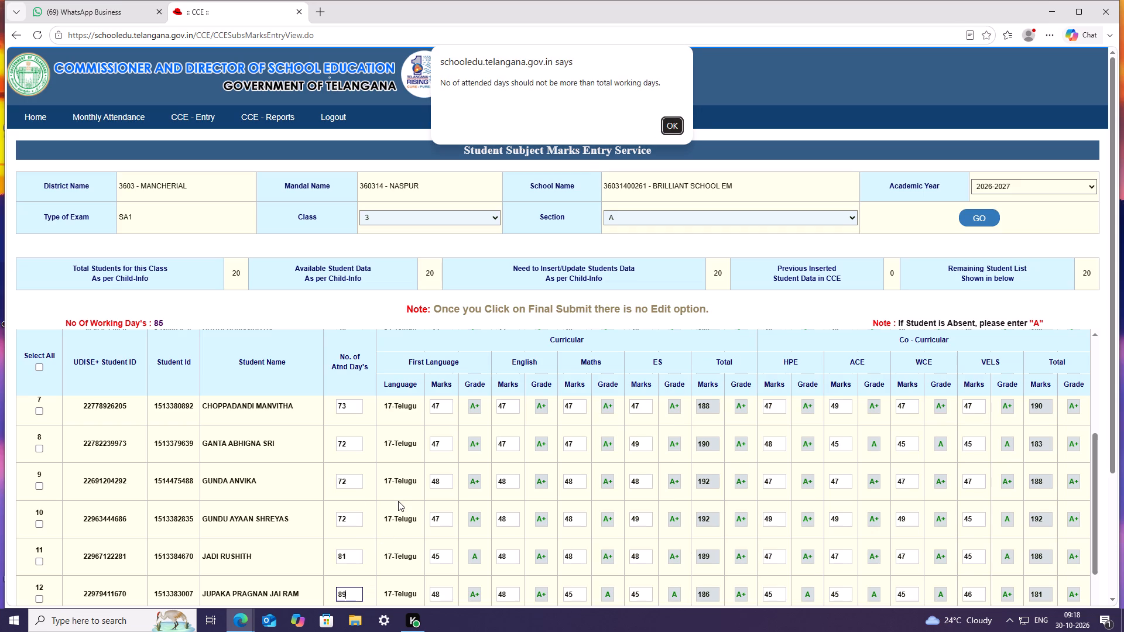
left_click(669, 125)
Set the number of attended days to 74 for the row 12 student and 72 for the row 13 student.
scroll(461, 491, "down", 3)
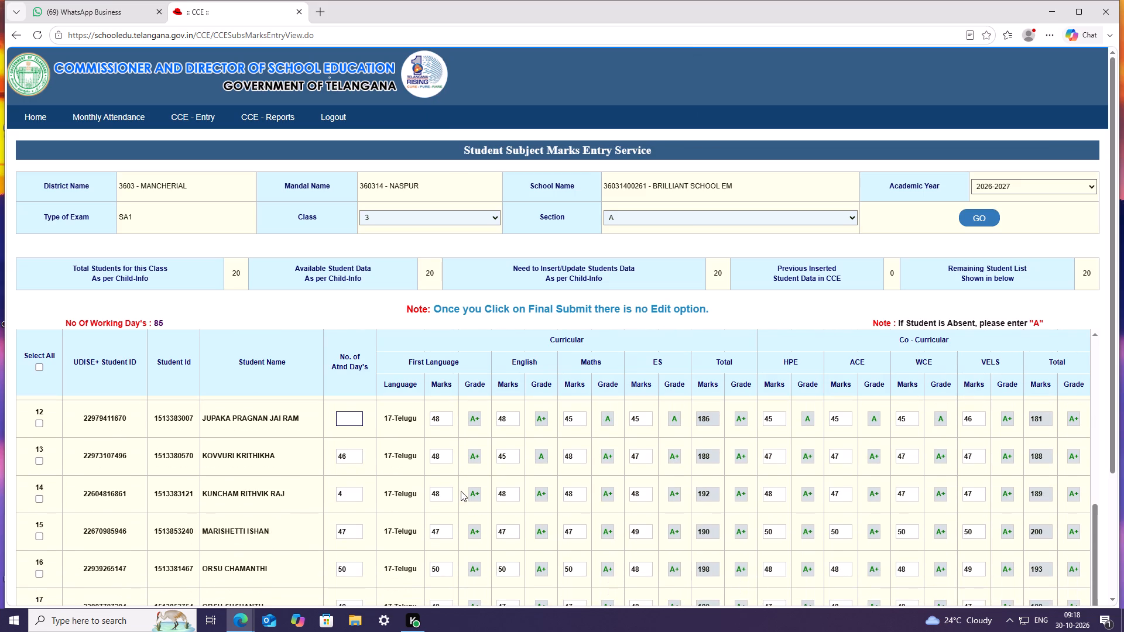
key("7")
key("4")
double_click(345, 459)
key("7")
key("2")
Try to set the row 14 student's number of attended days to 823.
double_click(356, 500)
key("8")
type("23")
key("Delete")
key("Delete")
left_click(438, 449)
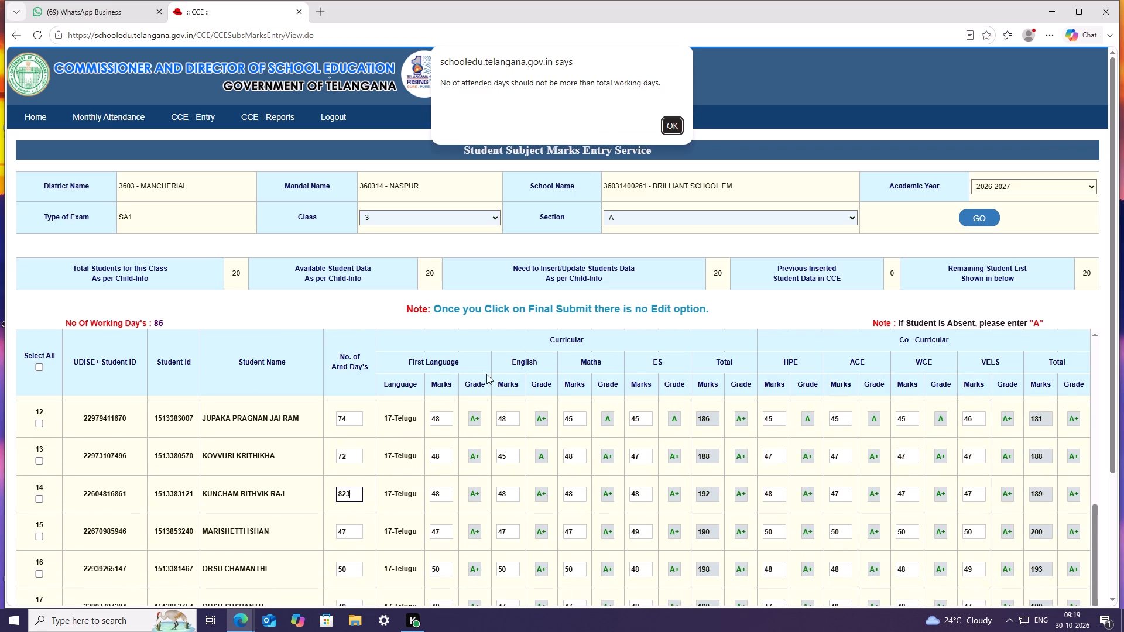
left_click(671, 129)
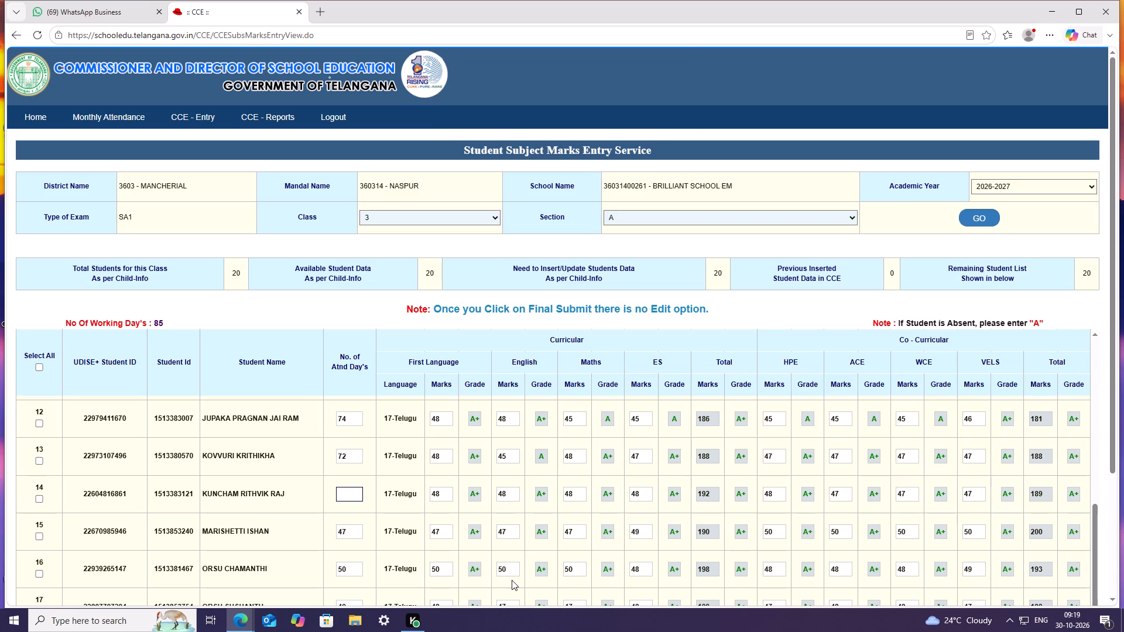
Set the number of attended days to 72 for the students in rows 14 and 15.
key("7")
key("2")
double_click(358, 538)
type("72")
Set the number of attended days to 73 for the students in rows 16, 17 and 18.
double_click(353, 574)
key("7")
key("3")
scroll(406, 536, "down", 1)
left_click(381, 529)
triple_click(355, 547)
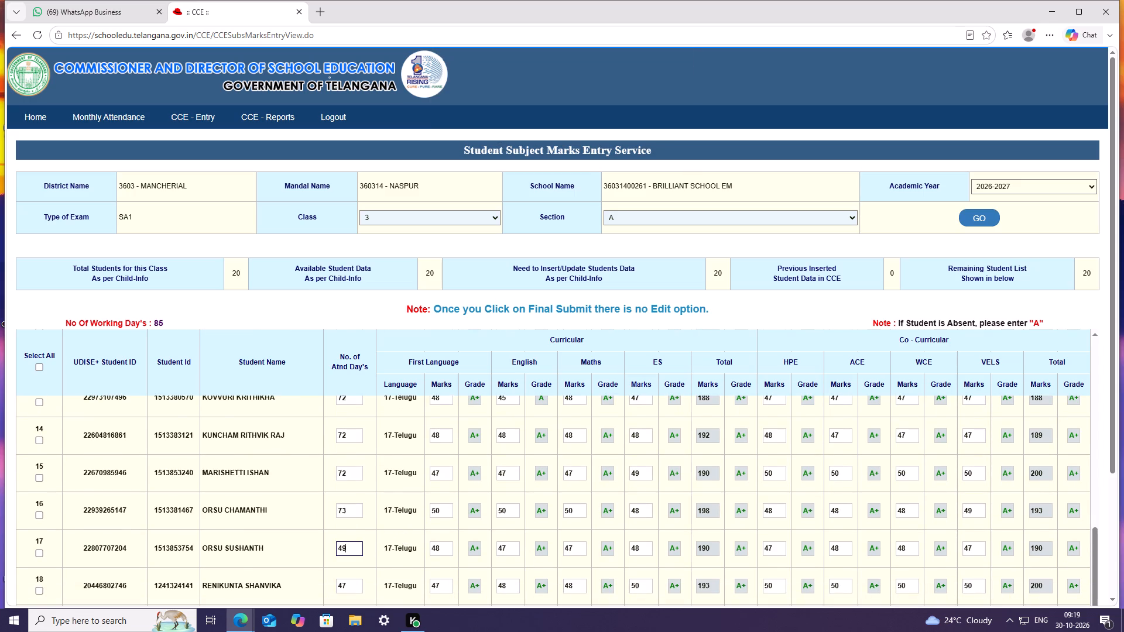
type("73")
double_click(360, 583)
key("7")
key("3")
Set the number of attended days to 76 for the students in rows 19 and 20.
scroll(430, 522, "down", 3)
left_click(421, 496)
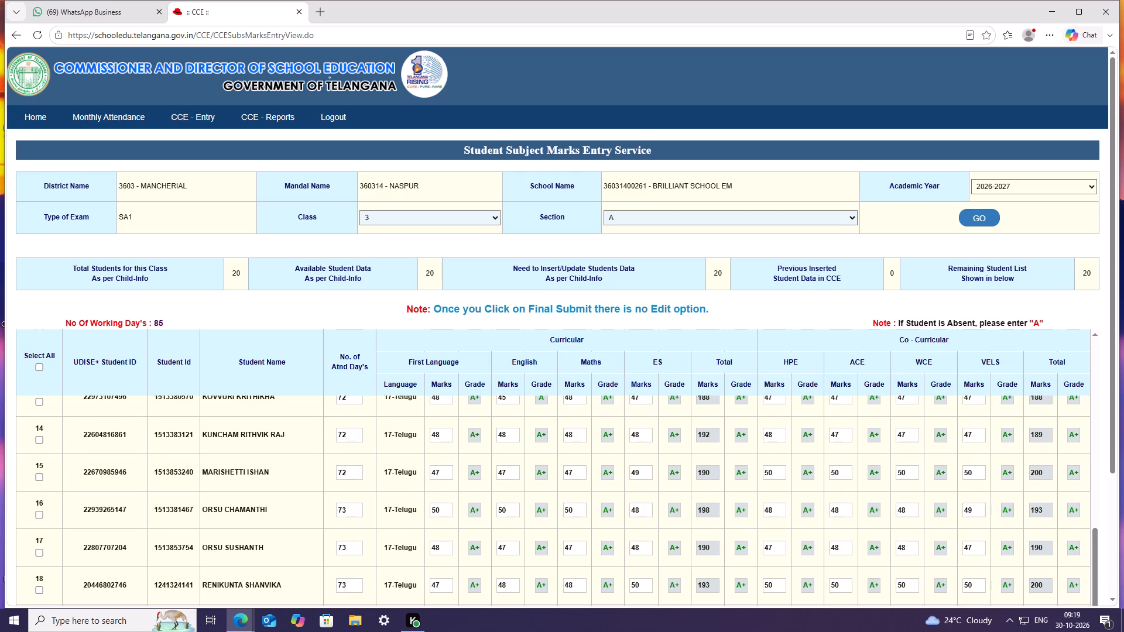
scroll(390, 543, "down", 6)
scroll(364, 424, "down", 4)
double_click(357, 457)
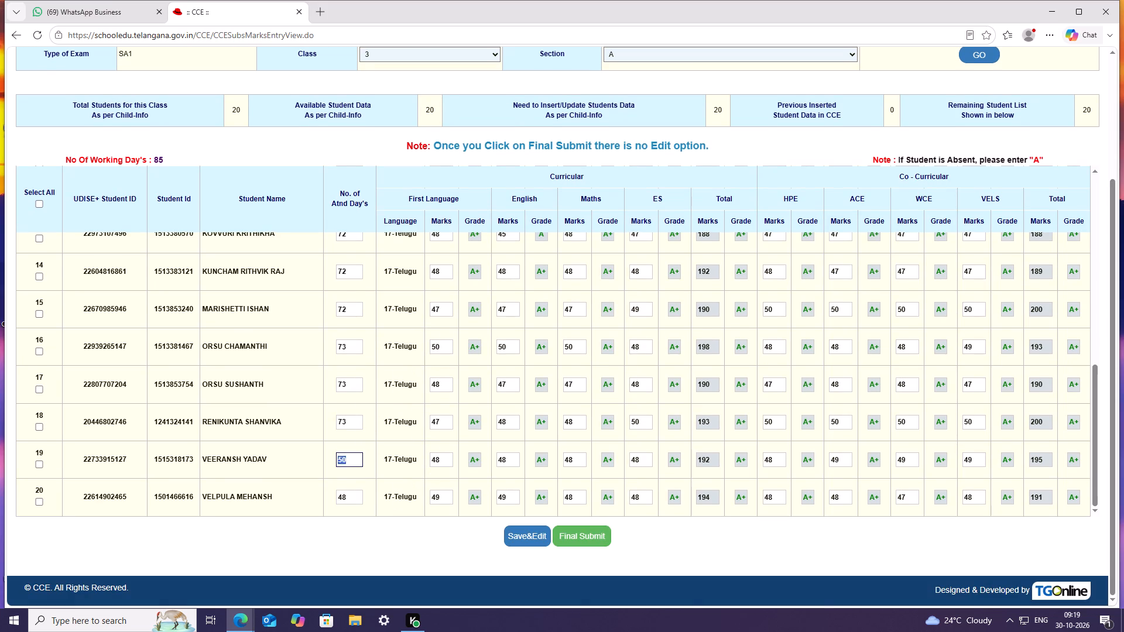
key("7")
key("6")
double_click(344, 495)
key("7")
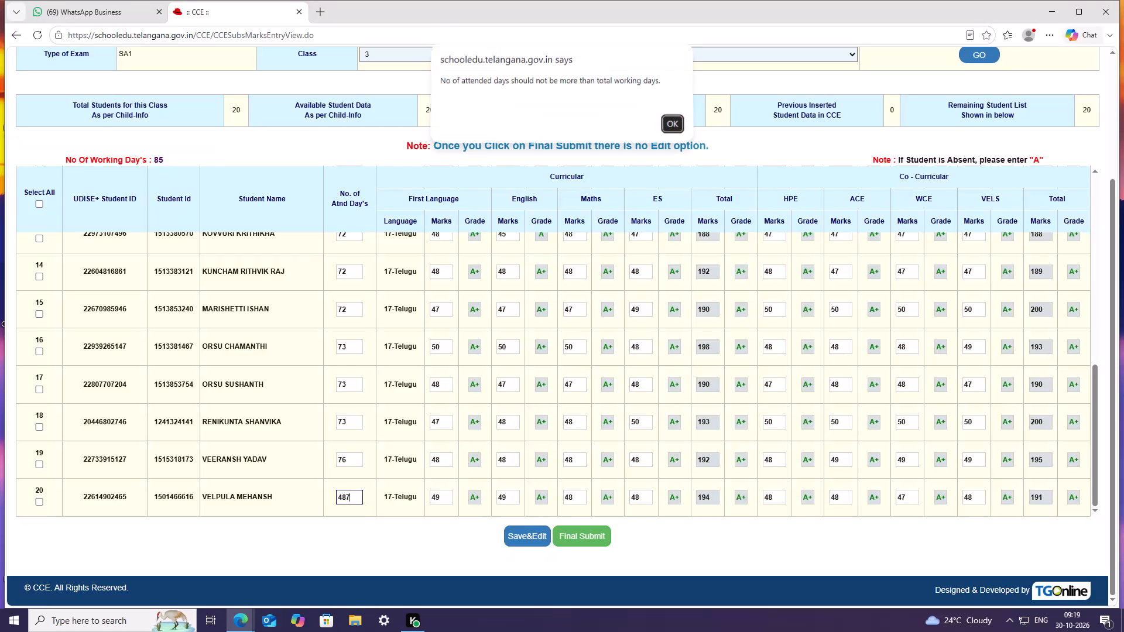
left_click(356, 496)
key("Return")
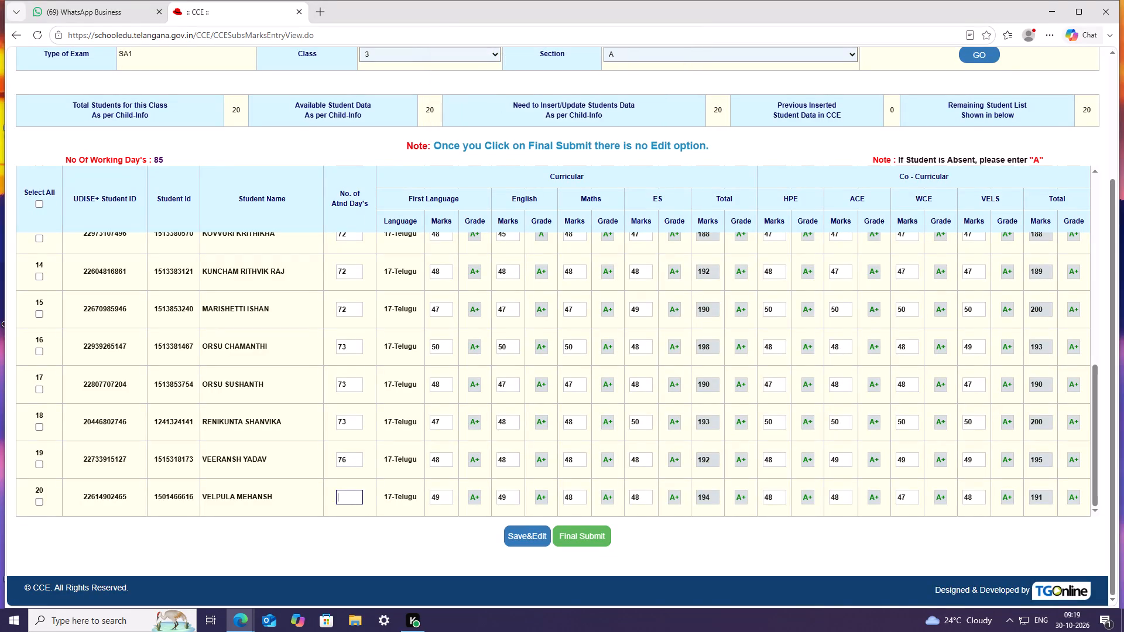
key("7")
key("6")
left_click(524, 392)
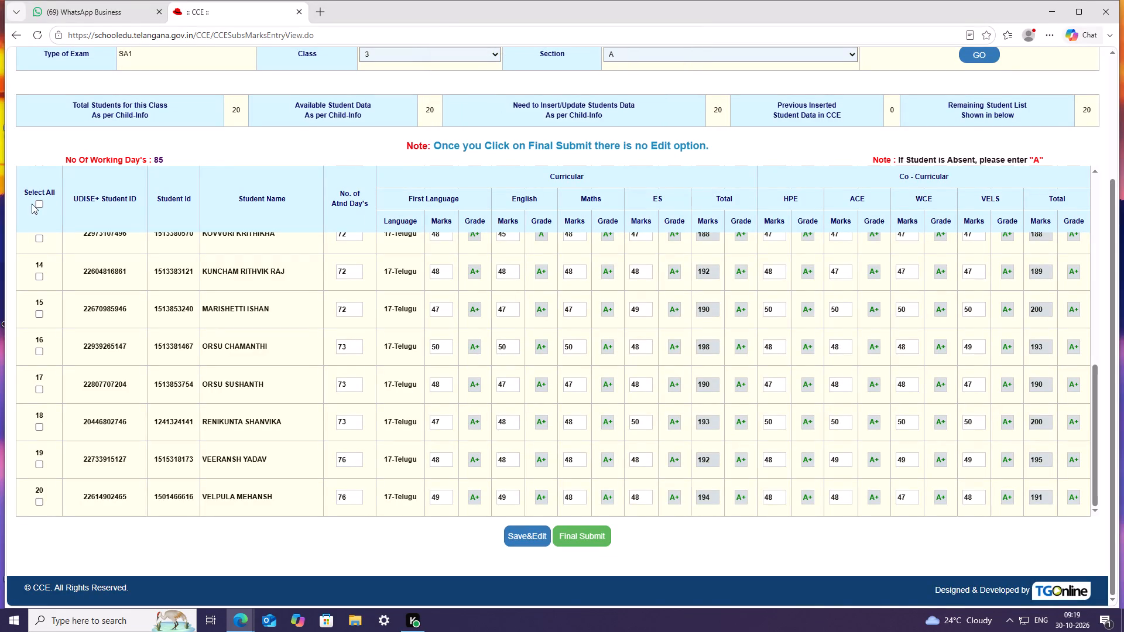
Select all Class 3 students and save their attendance and marks as still editable, without final submission.
left_click(42, 204)
left_click(528, 537)
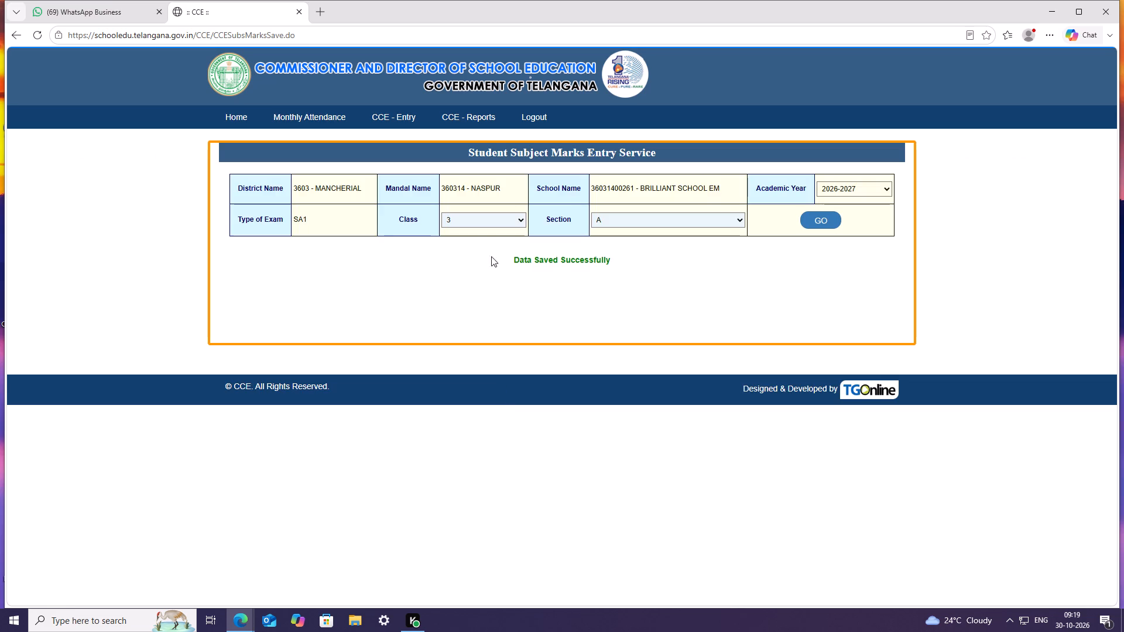
Load the SA1 marks entry sheet for Class 4, Section A.
left_click(485, 222)
left_click(467, 293)
left_click(662, 221)
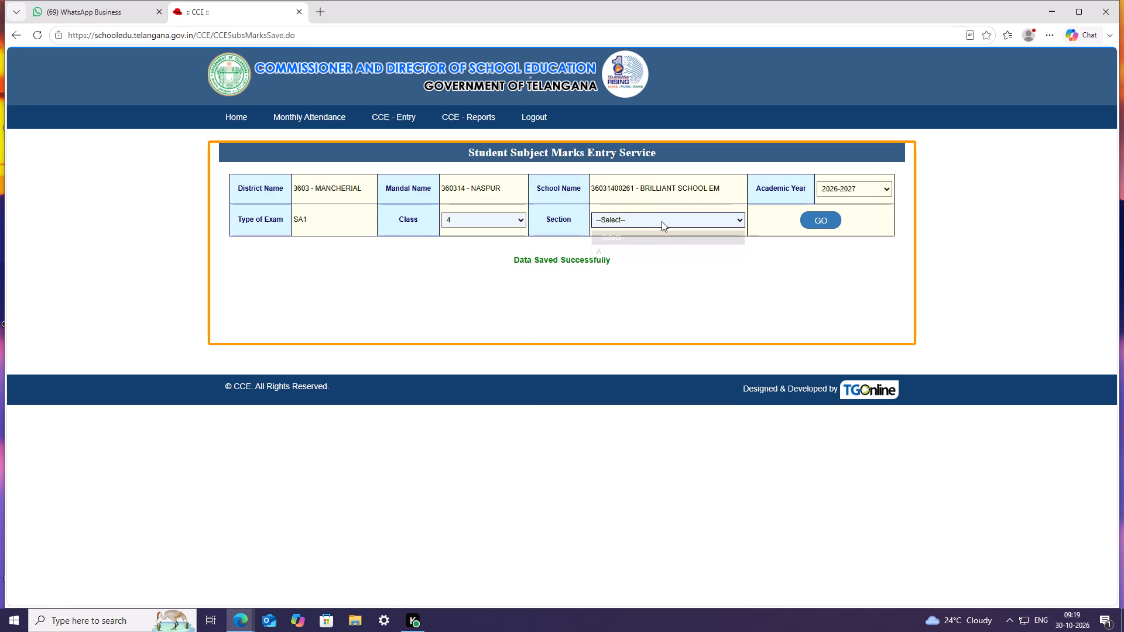
left_click(648, 246)
left_click(832, 210)
left_click(827, 216)
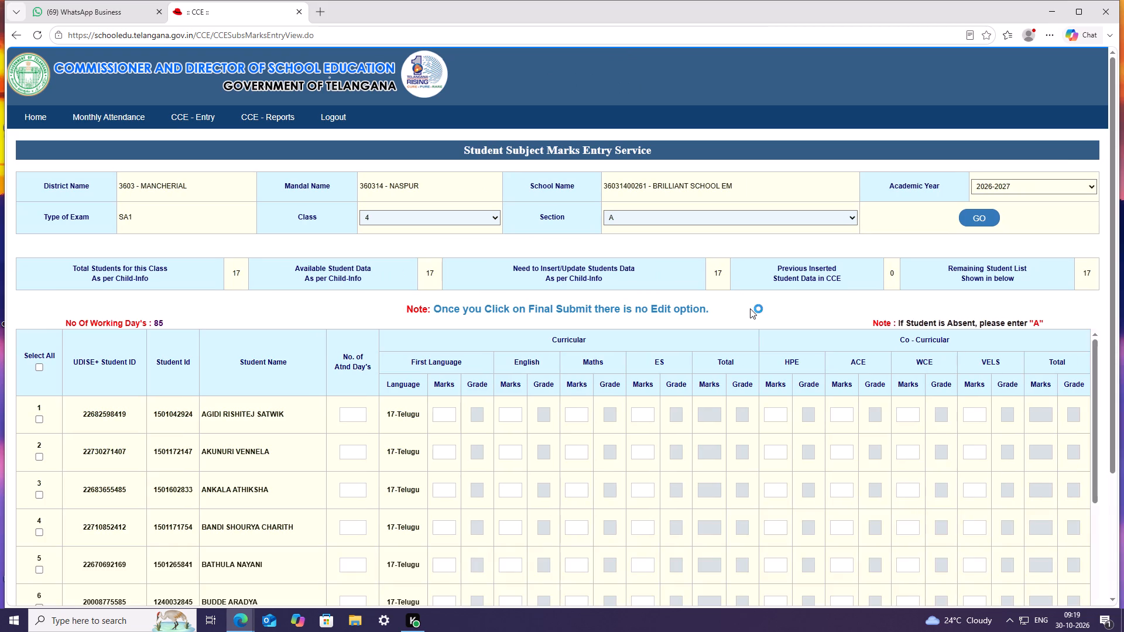
scroll(746, 311, "down", 1)
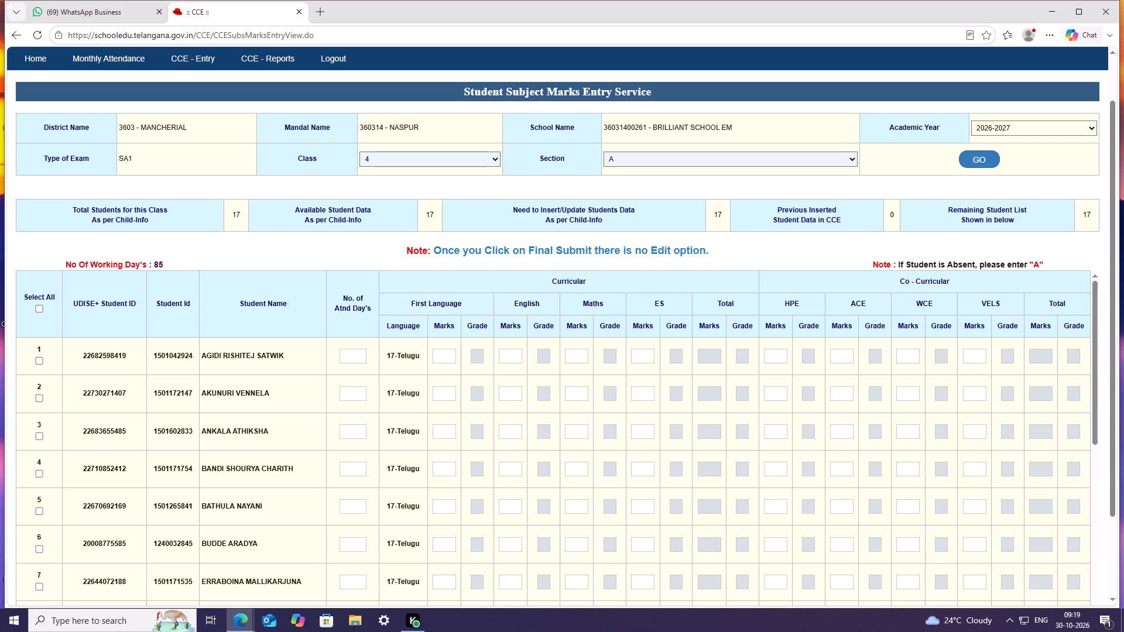
Search the web for bsc telangana in a new browser tab and open the Directorate of Govt. Examinations site.
left_click(315, 15)
left_click(332, 37)
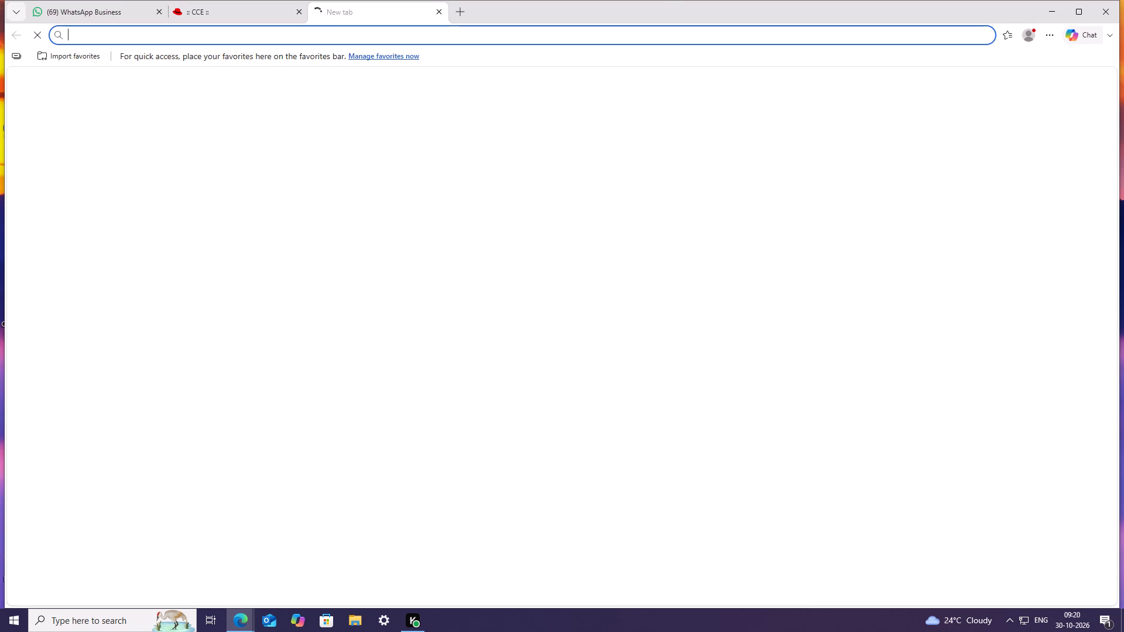
type("bsc te;e")
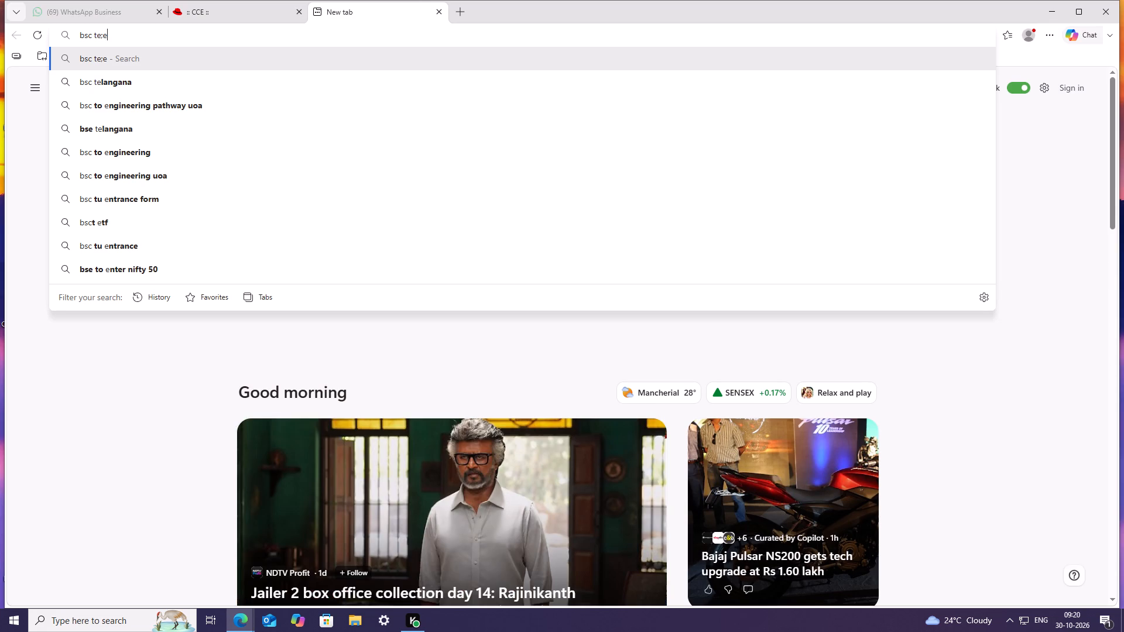
key("Down")
key("Return")
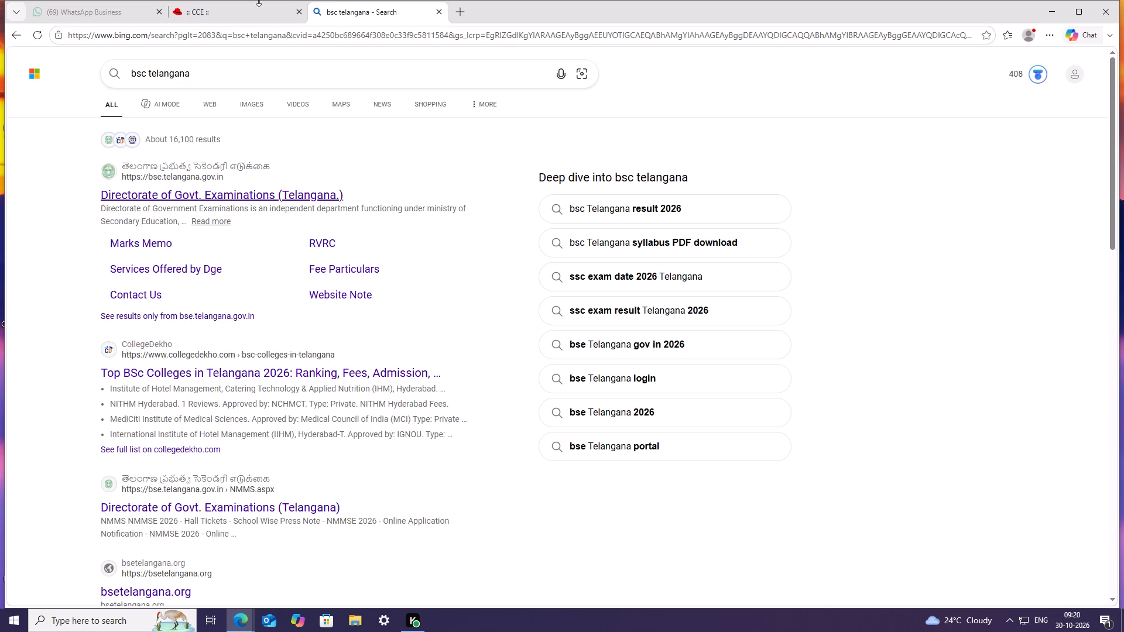
left_click(255, 191)
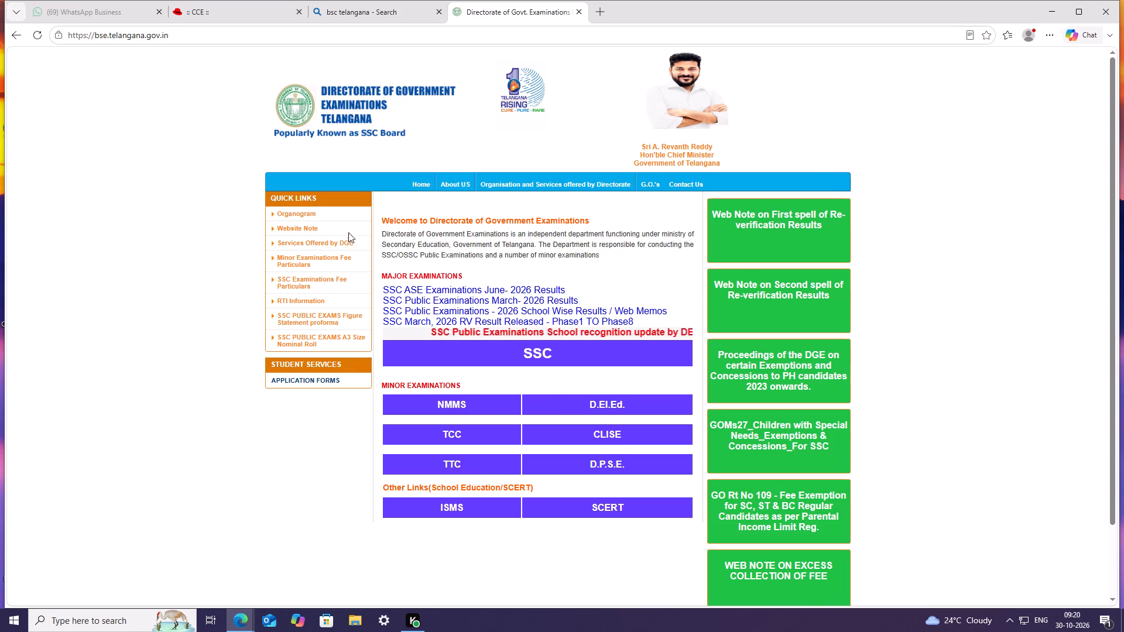
Open the SSC examinations page of the Directorate of Govt. Examinations site and look through its links.
left_click(522, 349)
left_click(526, 354)
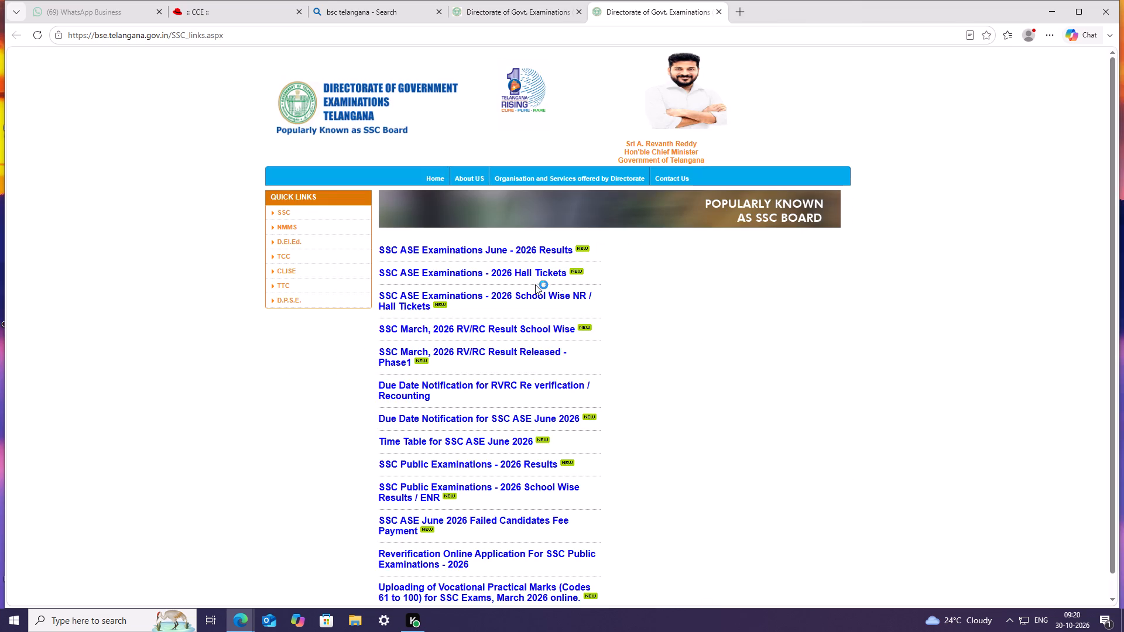
scroll(577, 311, "down", 7)
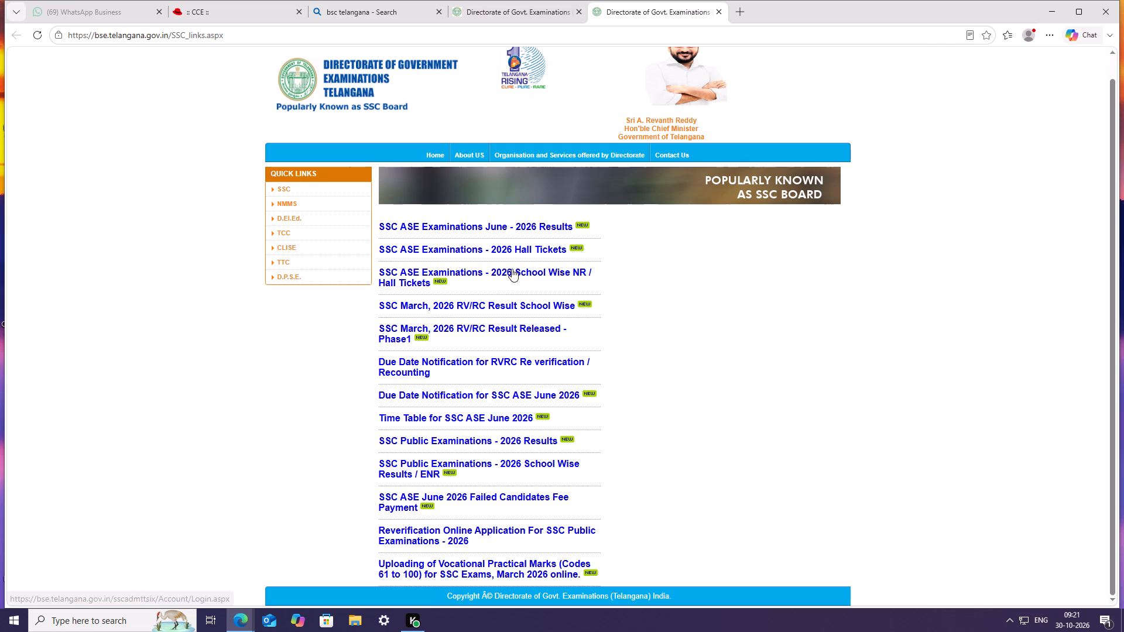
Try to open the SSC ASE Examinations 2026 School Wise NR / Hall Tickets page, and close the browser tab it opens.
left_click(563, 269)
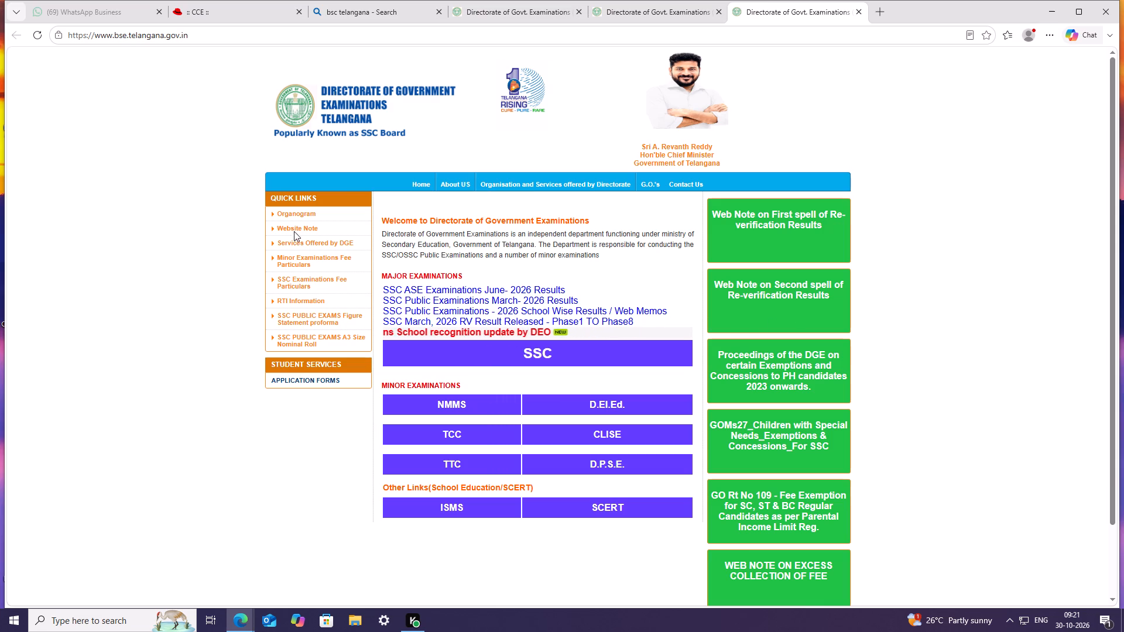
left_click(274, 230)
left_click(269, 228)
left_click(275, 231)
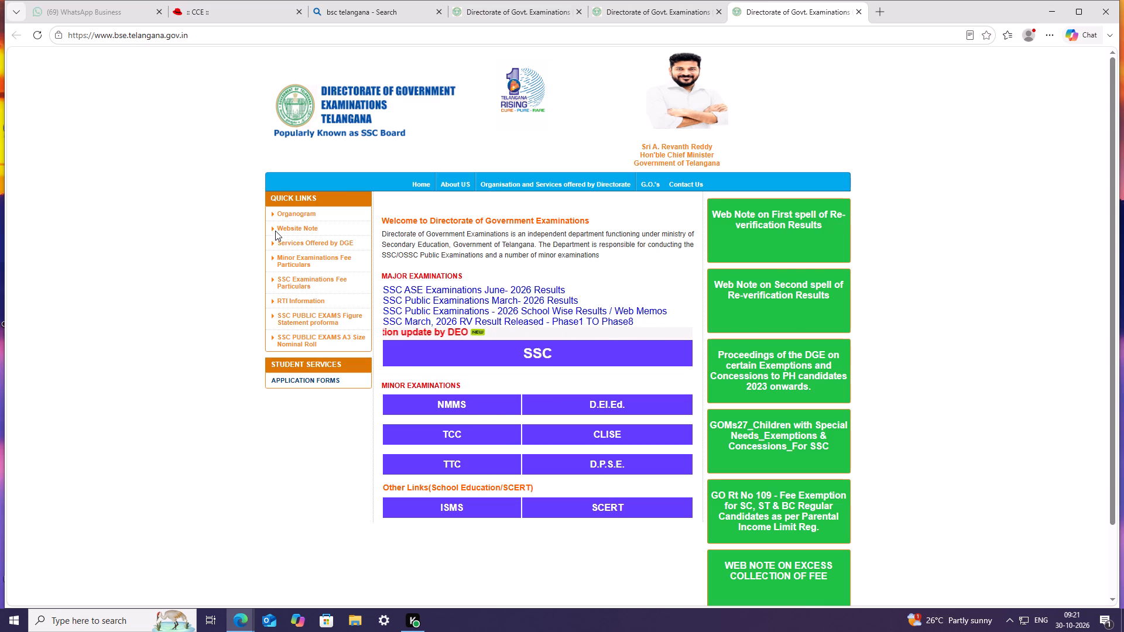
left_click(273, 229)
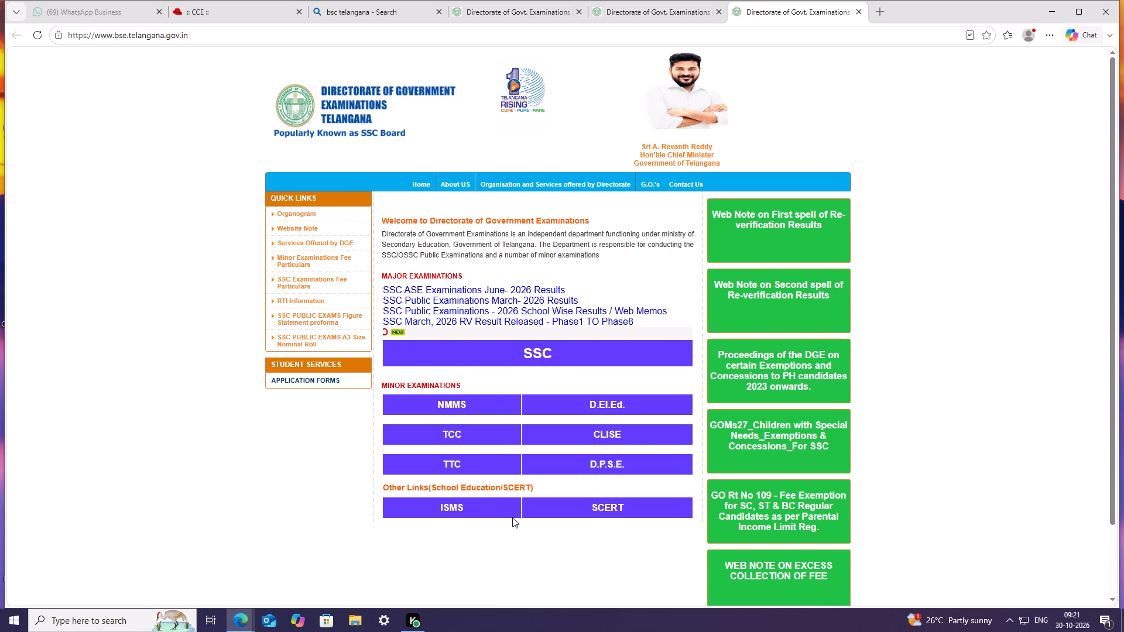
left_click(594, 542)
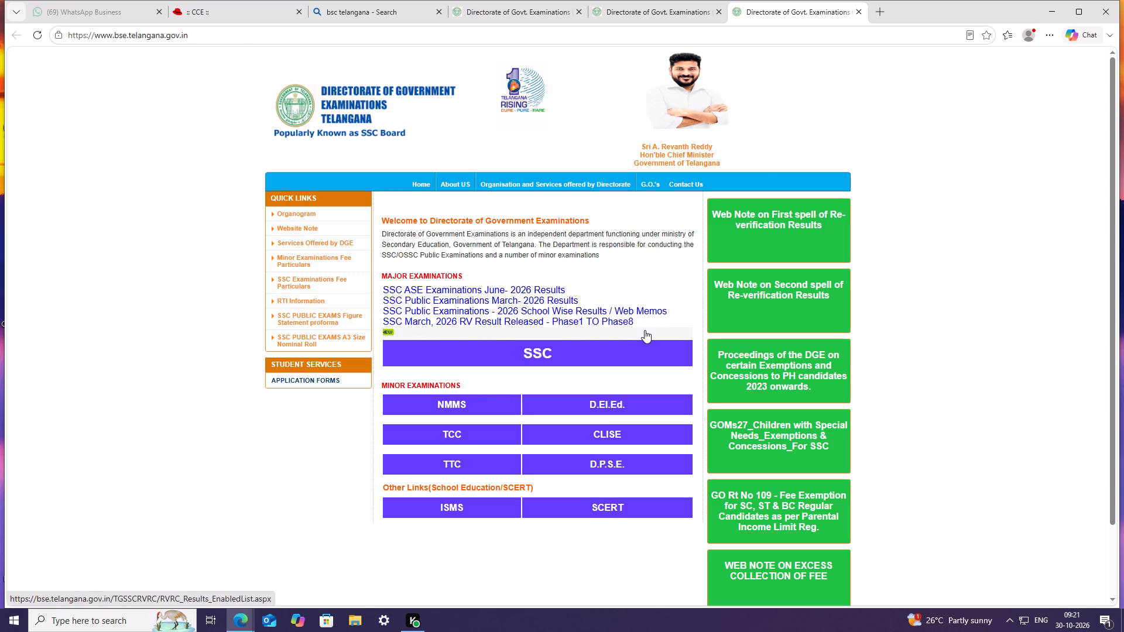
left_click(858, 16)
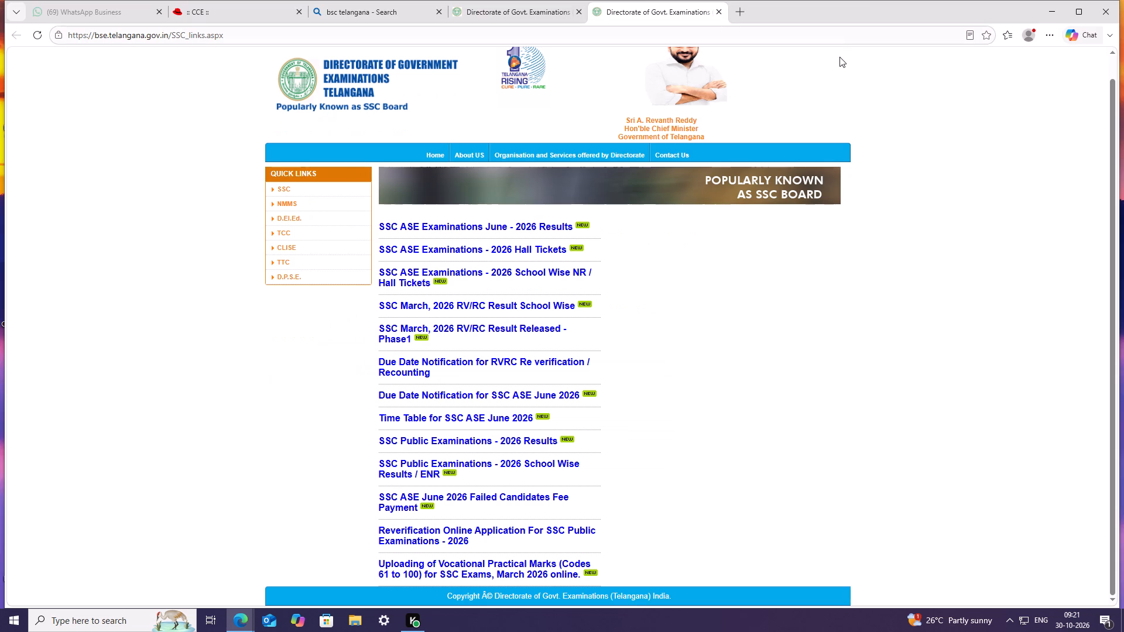
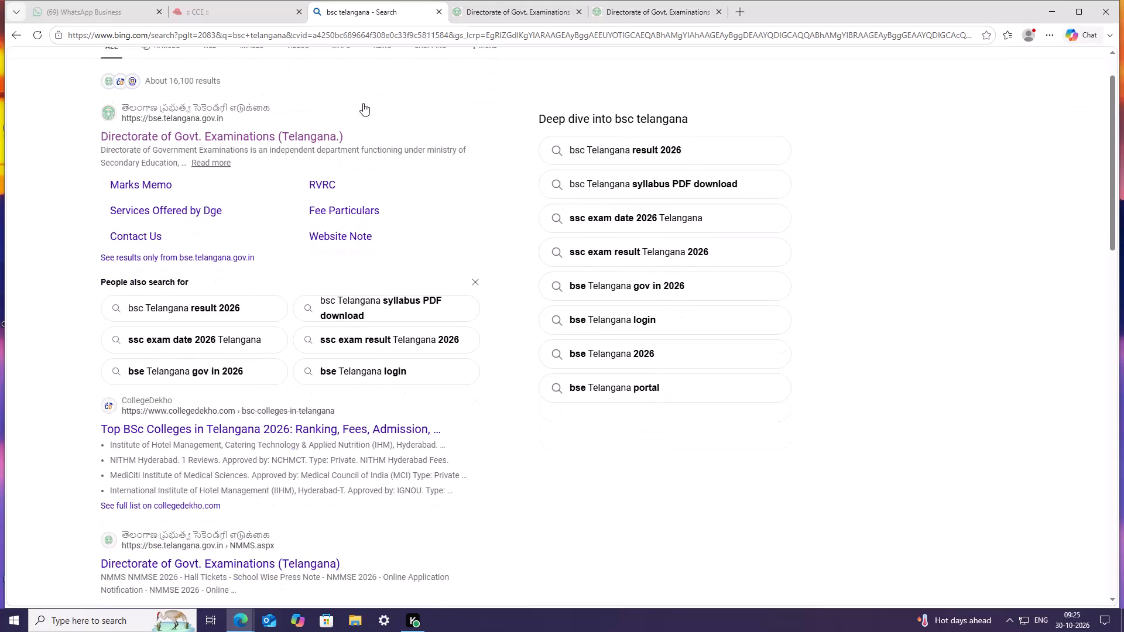
Open the Directorate of Govt. Examinations home page from the search results and close its duplicate browser tabs.
left_click(327, 133)
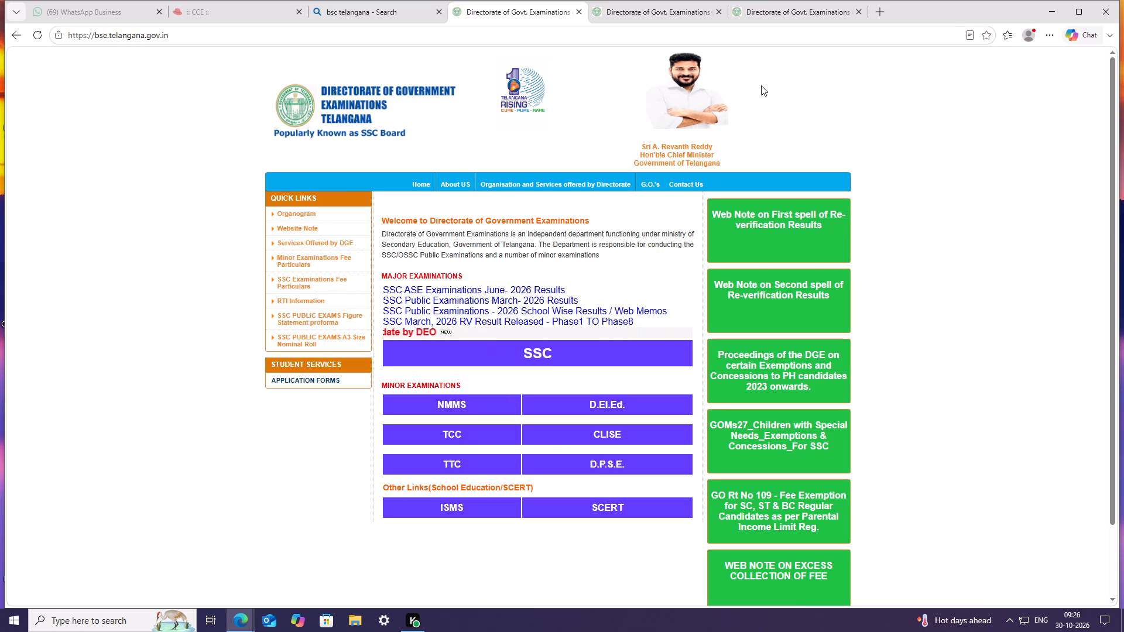
left_click(692, 13)
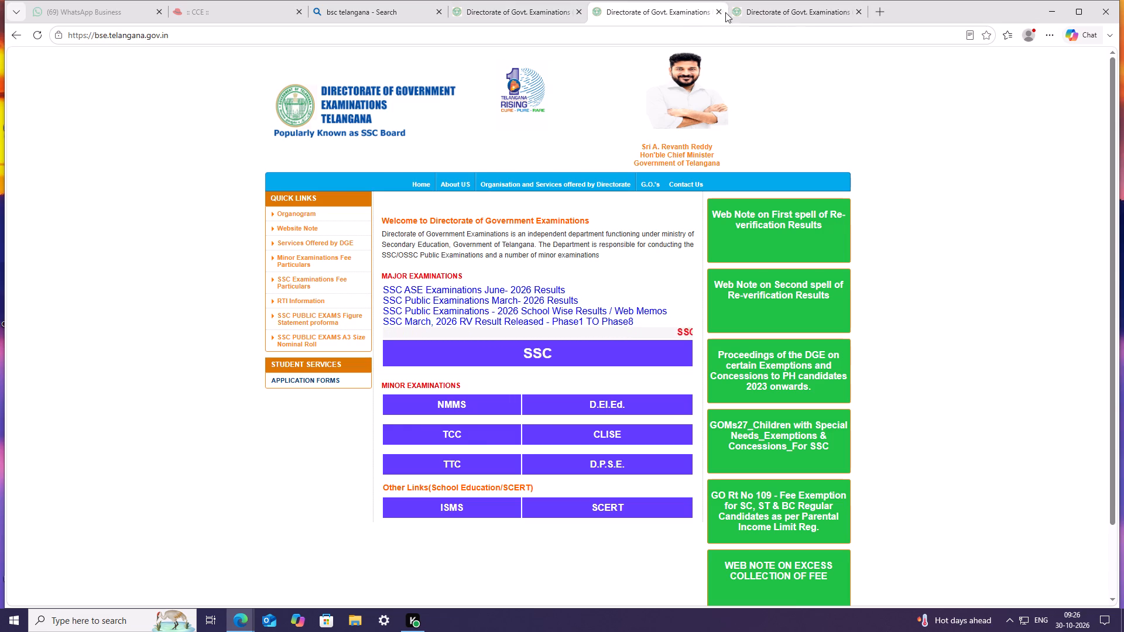
left_click(715, 15)
left_click(719, 15)
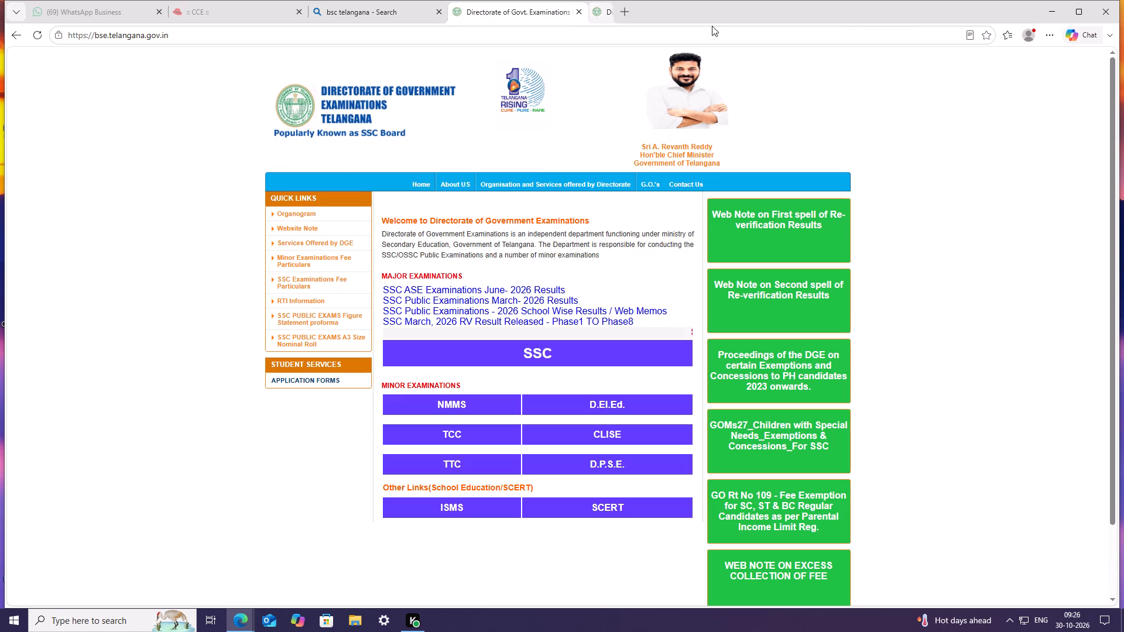
Open the SSC examinations page from the Directorate's home page and close the bsc telangana search tab.
left_click(538, 356)
left_click(437, 14)
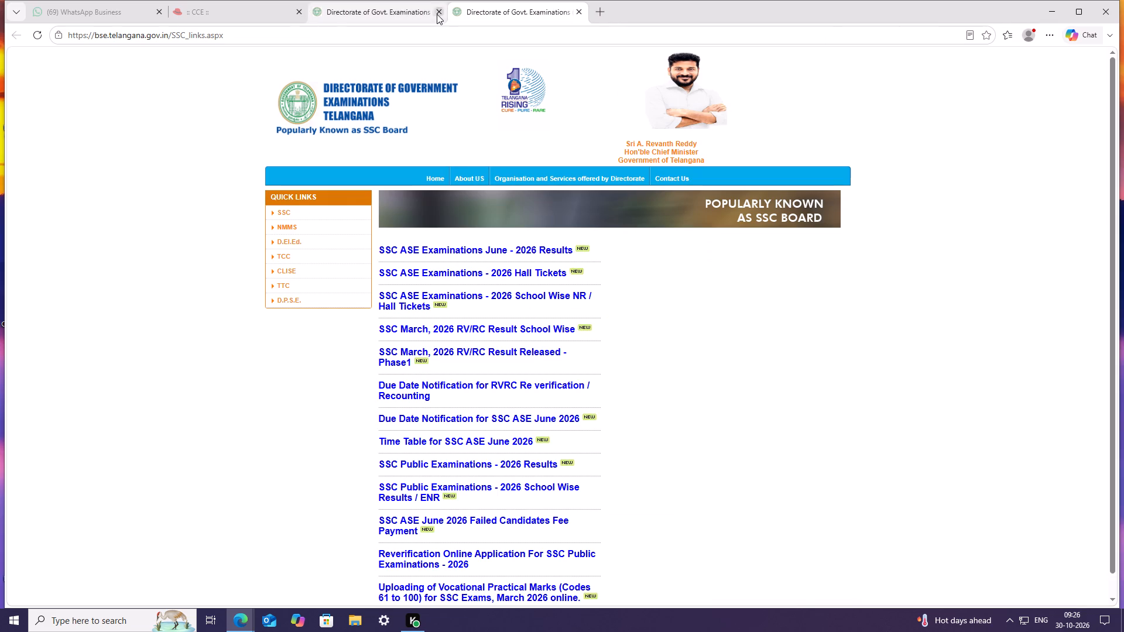
Switch to the CCE browser tab and load the SA1 marks entry sheet for Class 1, Section A.
left_click(242, 0)
left_click(246, 19)
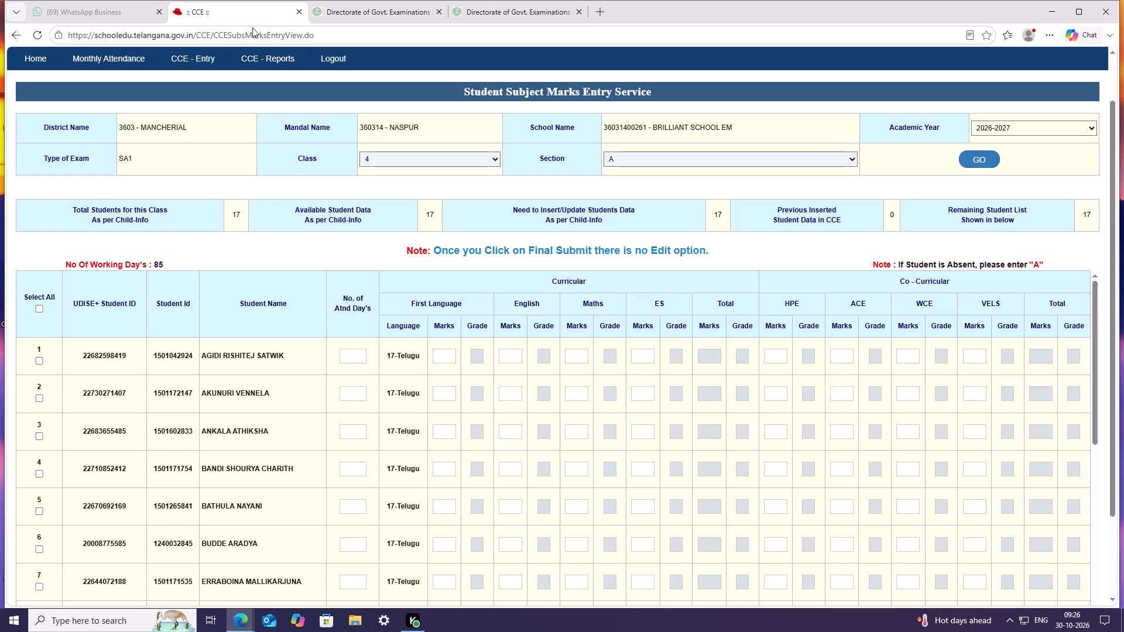
left_click(449, 155)
left_click(441, 194)
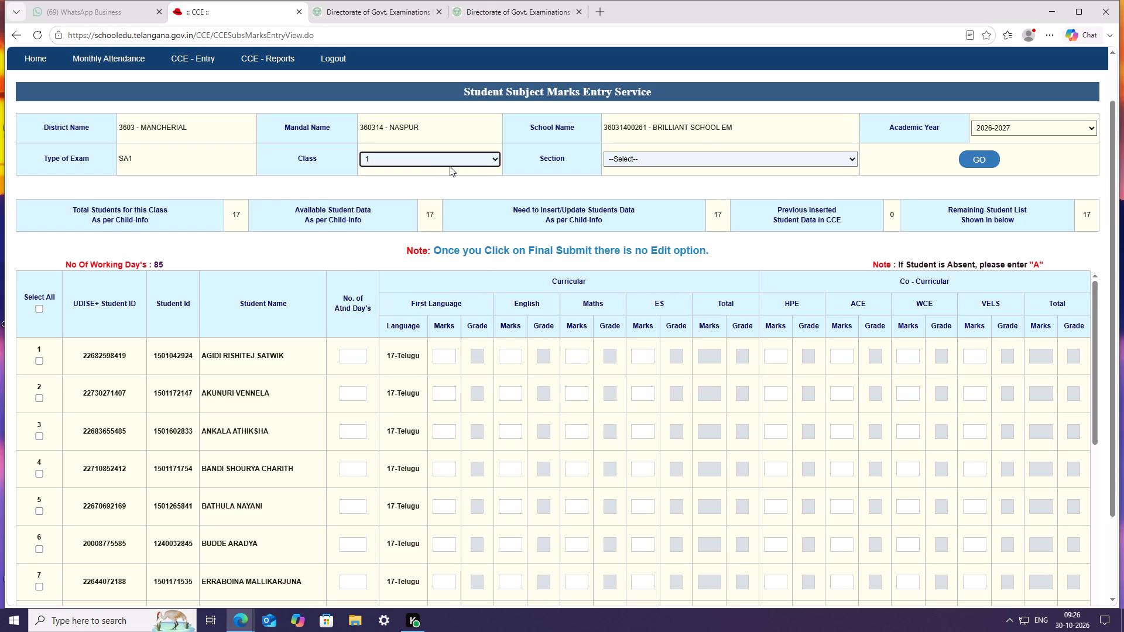
left_click(451, 164)
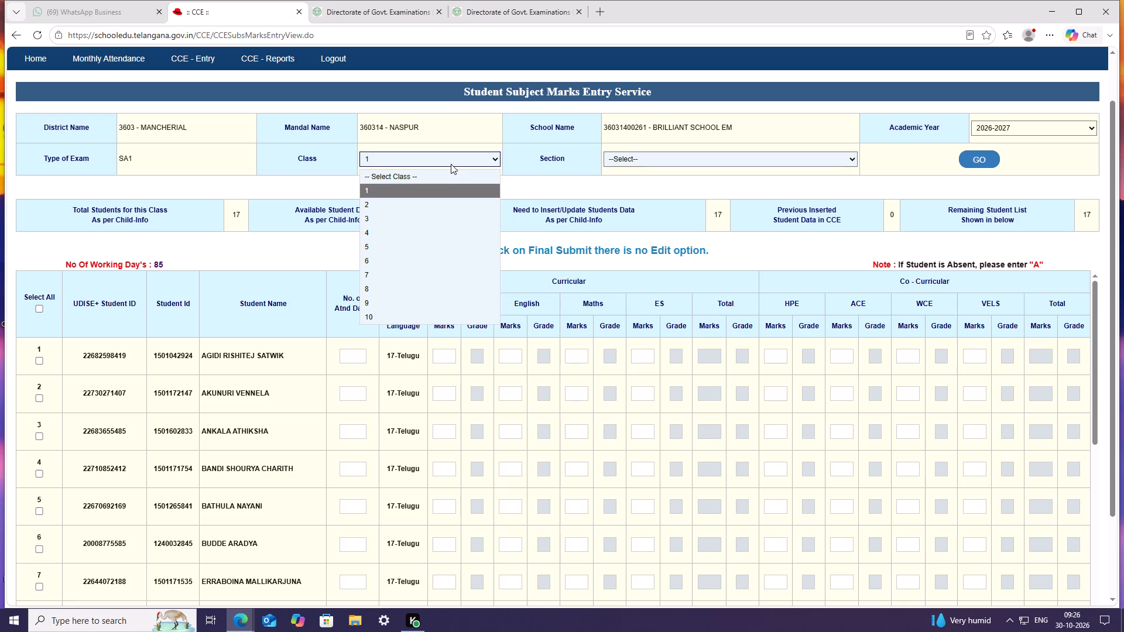
left_click(481, 270)
left_click(414, 146)
left_click(419, 154)
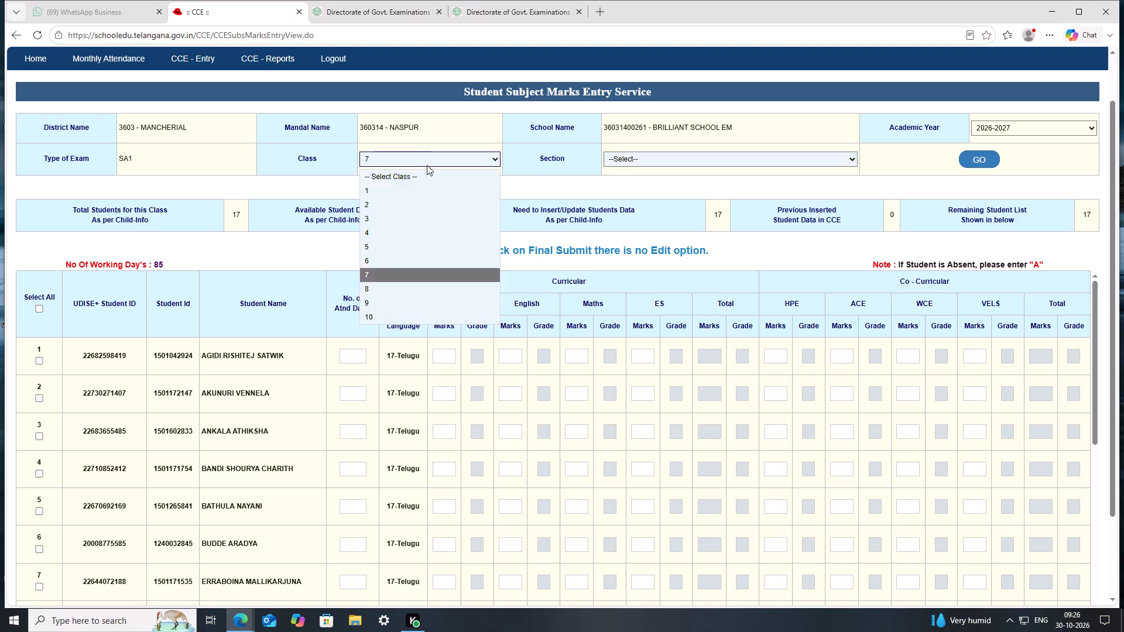
left_click(427, 180)
left_click(427, 162)
left_click(424, 189)
left_click(681, 154)
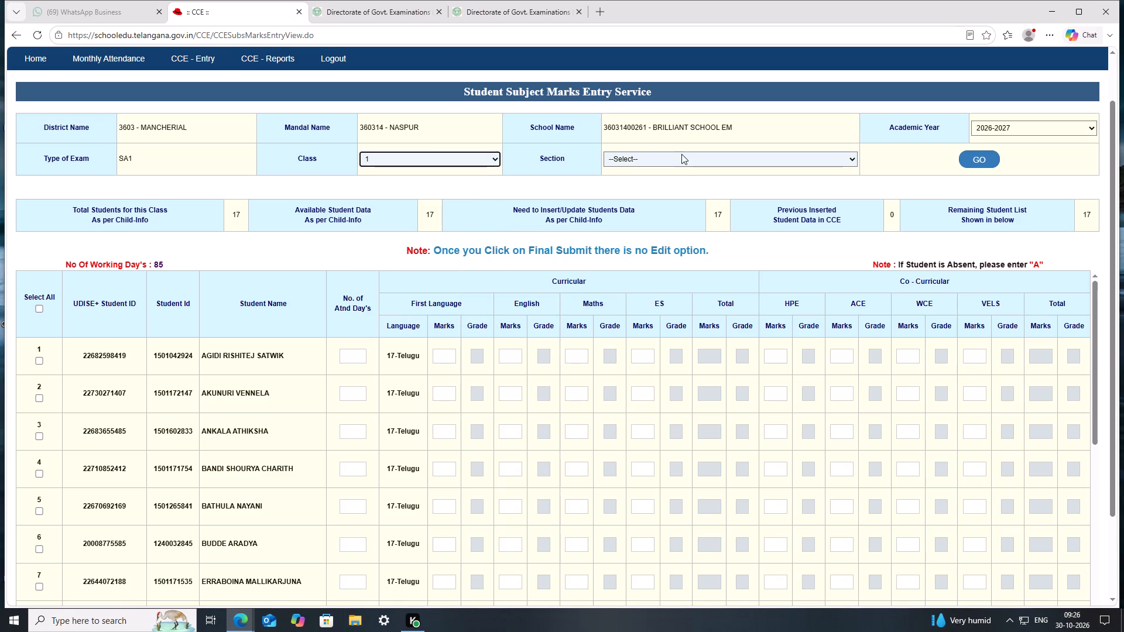
left_click(674, 184)
left_click_drag(982, 153, 981, 160)
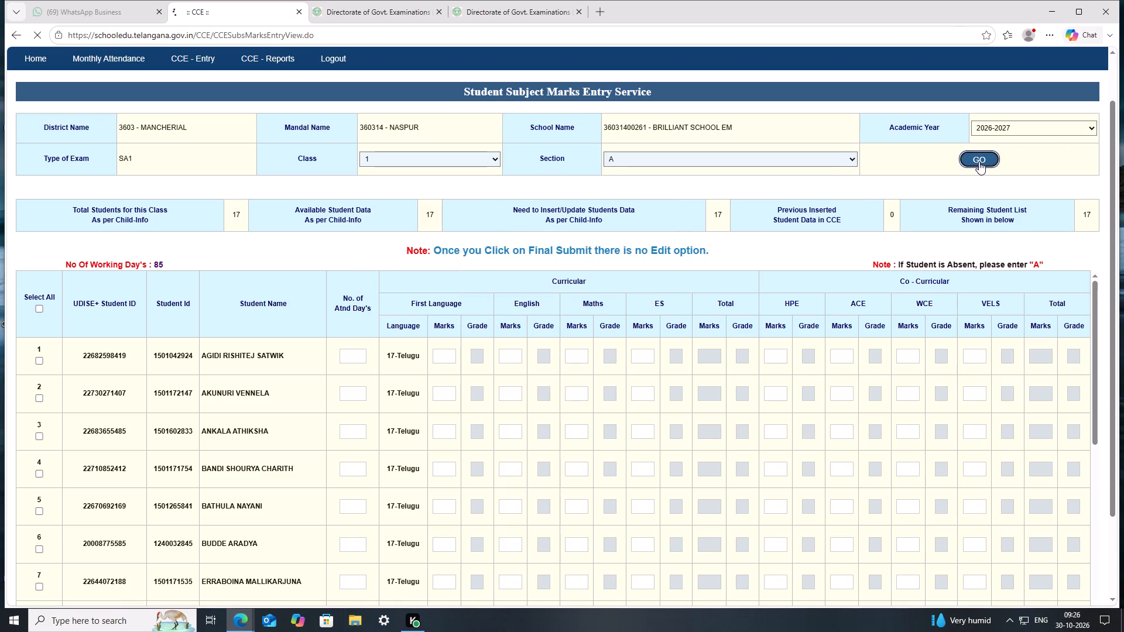
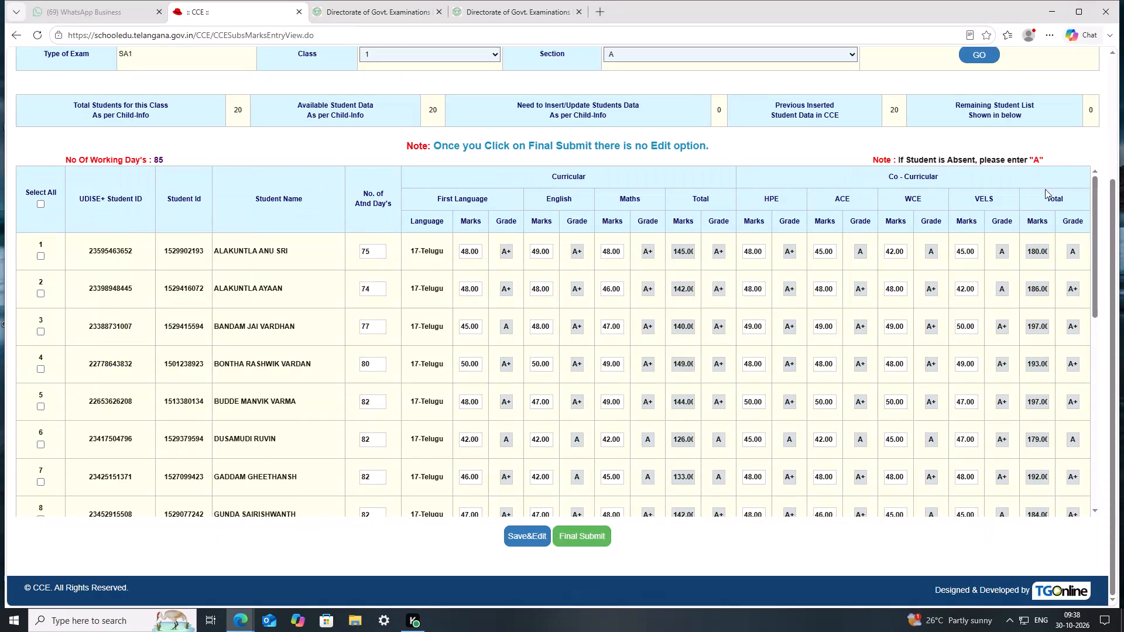
Minimize the browser window showing the Class 1, Section A SA1 marks entry sheet.
left_click(1053, 0)
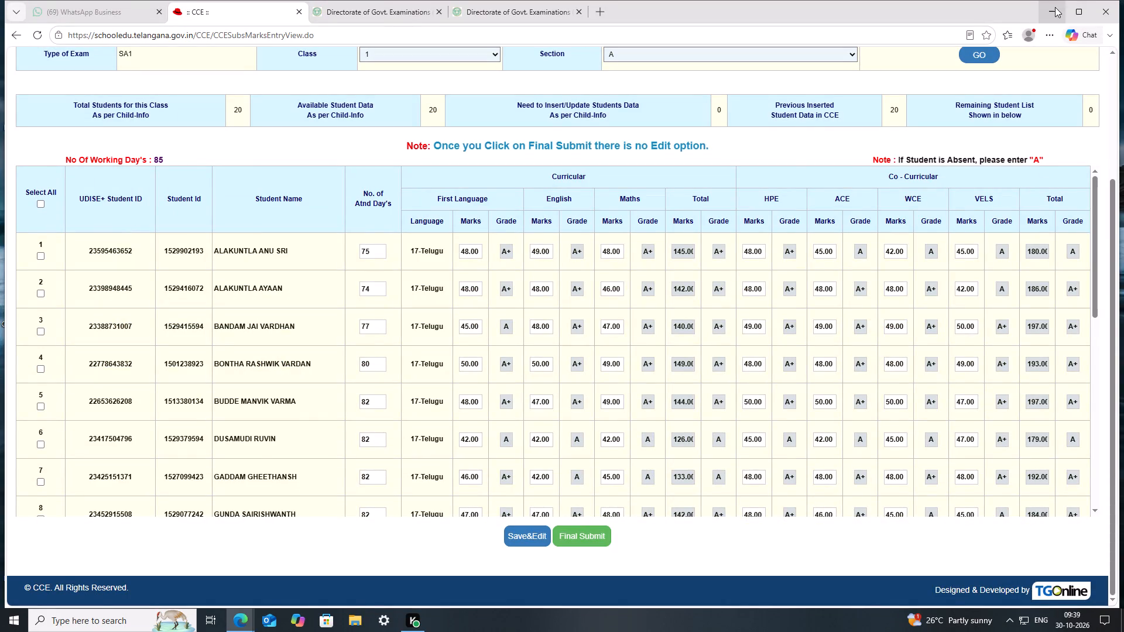